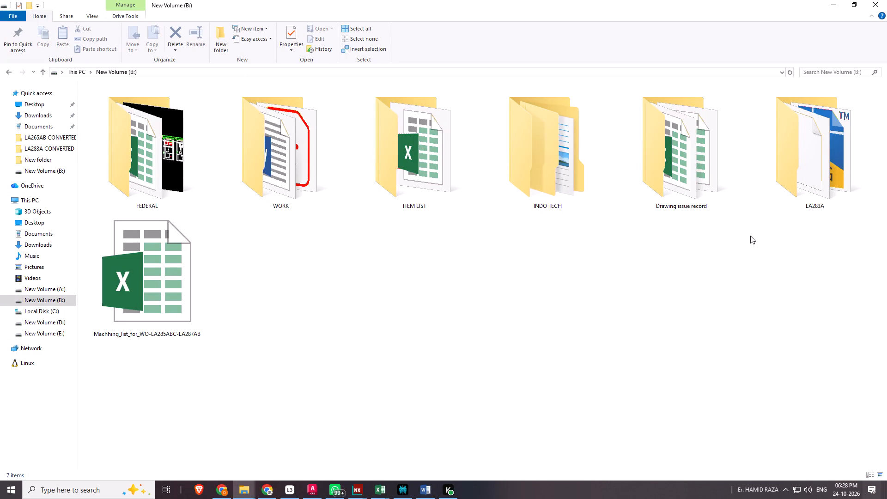
# Open the LA283A folder and delete the backup file BOM For WO-LA285ABC-PAGE-01 To 53_Tank.bak.
pyautogui.doubleClick(823, 180)
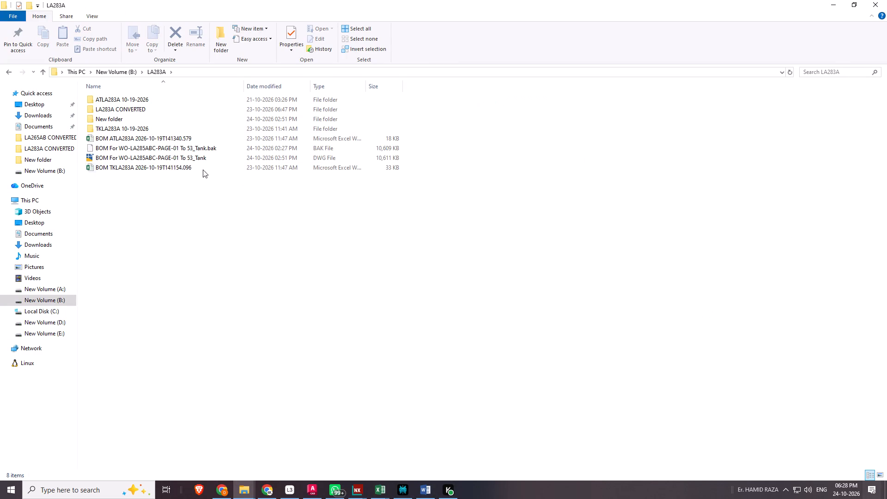
pyautogui.click(152, 148)
pyautogui.press('Delete')
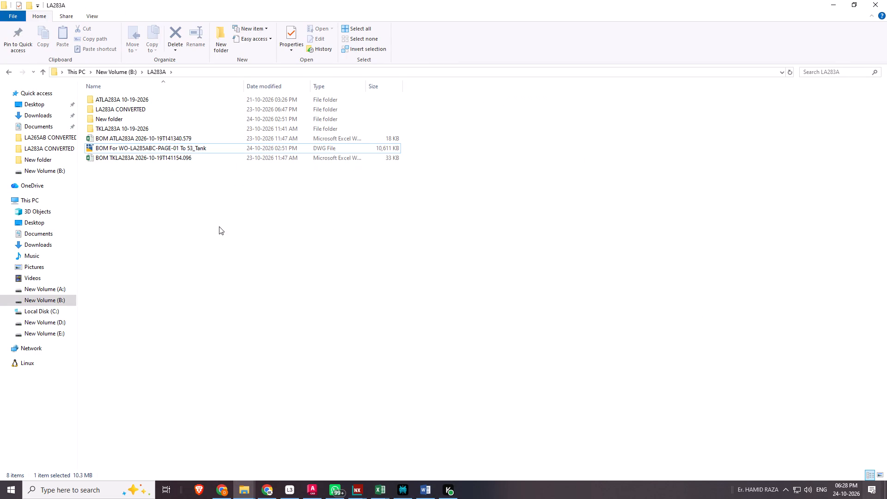
# Rename the tank DWG file as BOM For WO-LA285ABC-PAGE-01 To 52_Tank.
pyautogui.click(193, 148)
pyautogui.click(192, 148)
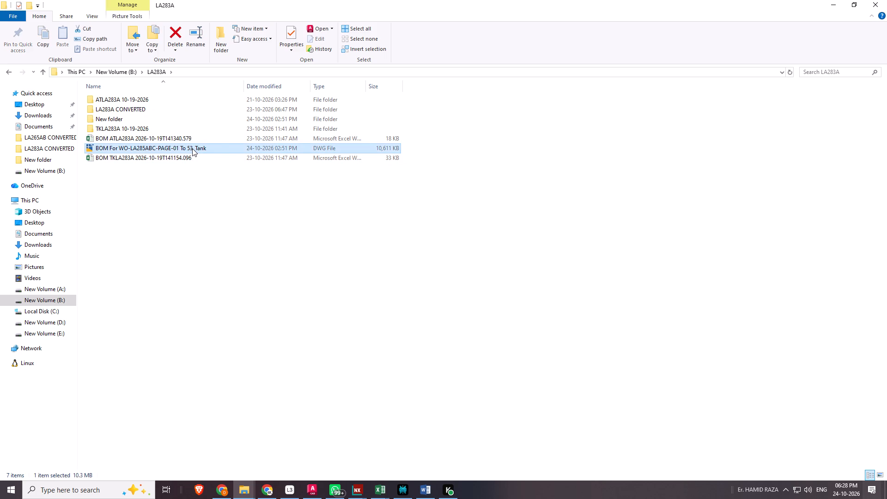
pyautogui.click(192, 148)
pyautogui.press('BackSpace')
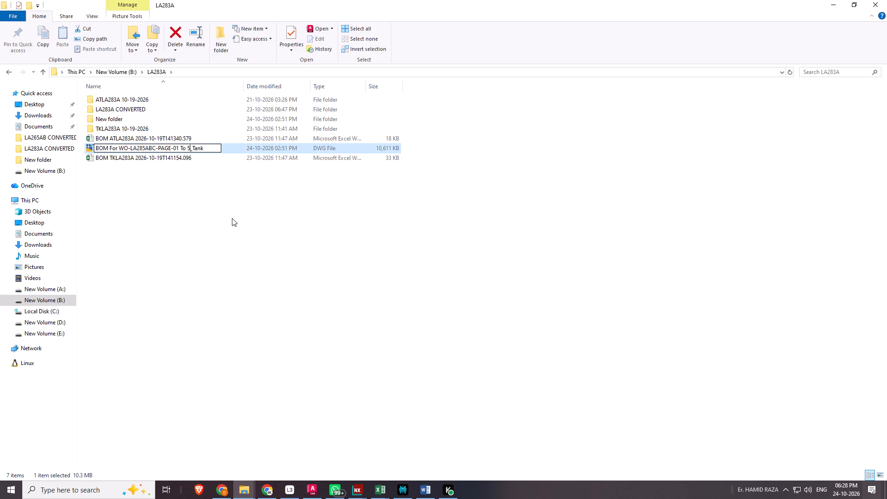
pyautogui.press('2')
pyautogui.click(196, 244)
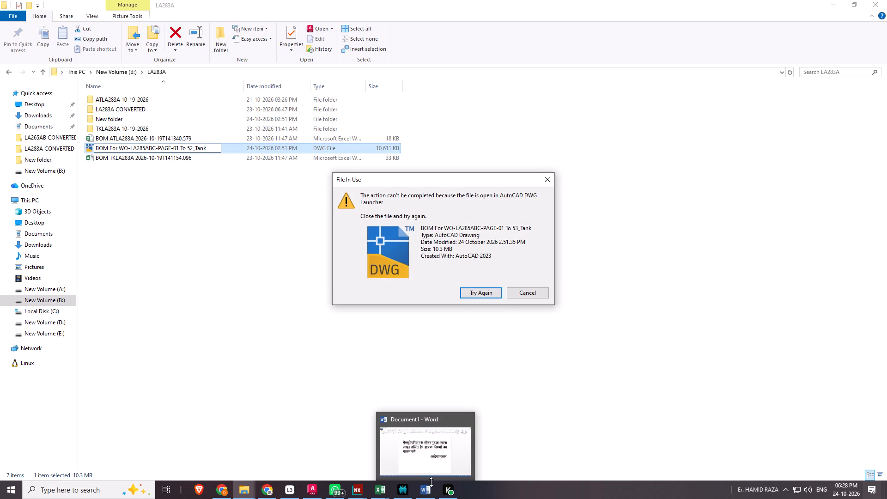
# Close the Word document Document1 without saving its changes.
pyautogui.click(466, 424)
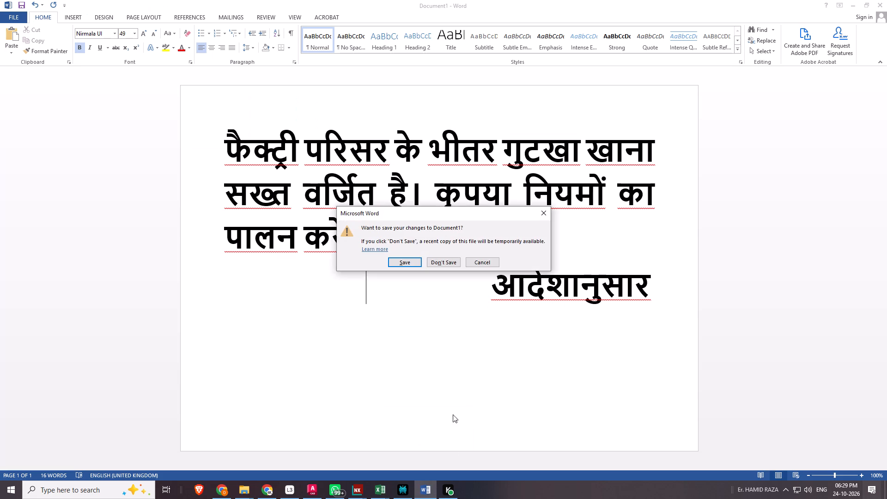
pyautogui.click(443, 268)
pyautogui.click(442, 262)
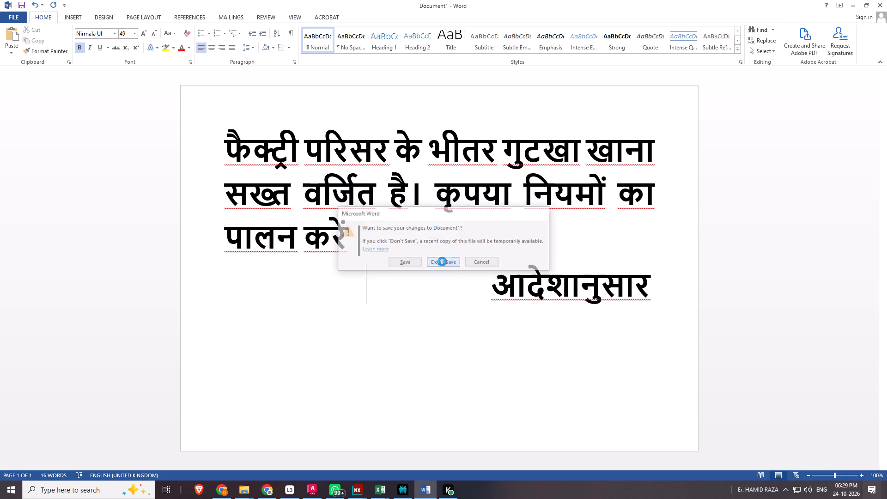
# Close the tank BOM drawing in AutoCAD and retry the pending file rename in File Explorer.
pyautogui.click(479, 291)
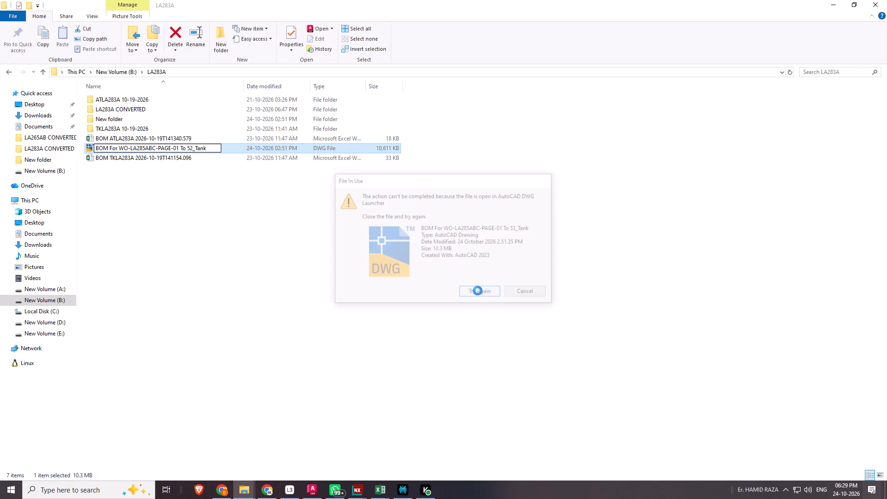
pyautogui.click(310, 491)
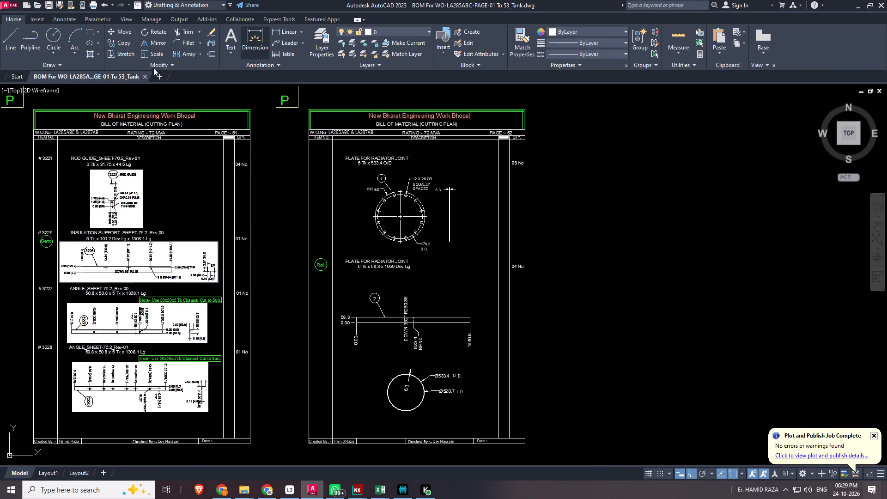
pyautogui.click(145, 76)
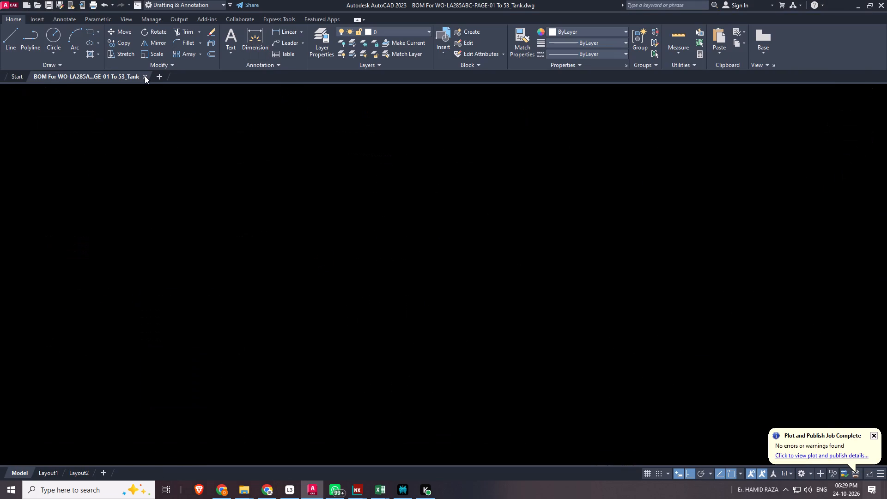
pyautogui.click(244, 493)
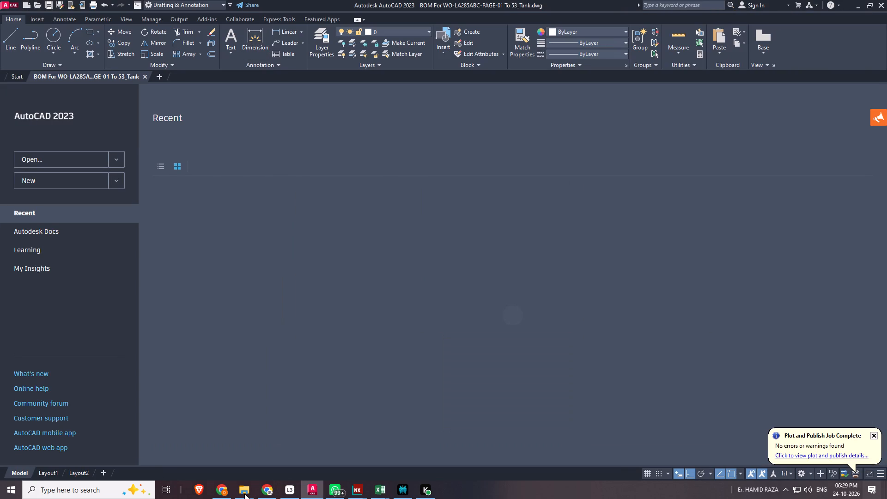
pyautogui.click(215, 453)
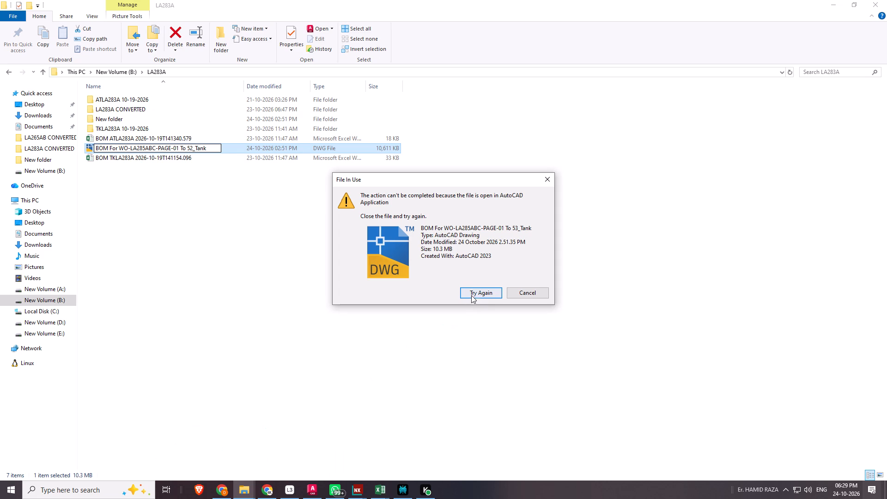
pyautogui.click(472, 294)
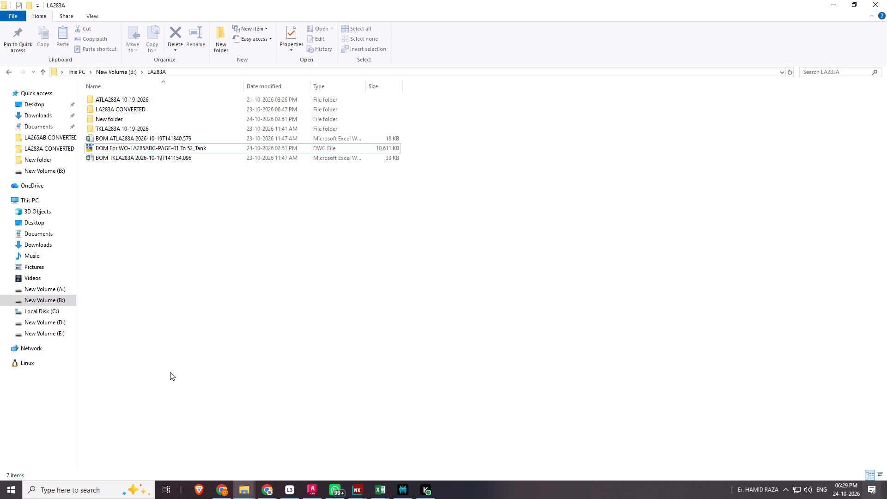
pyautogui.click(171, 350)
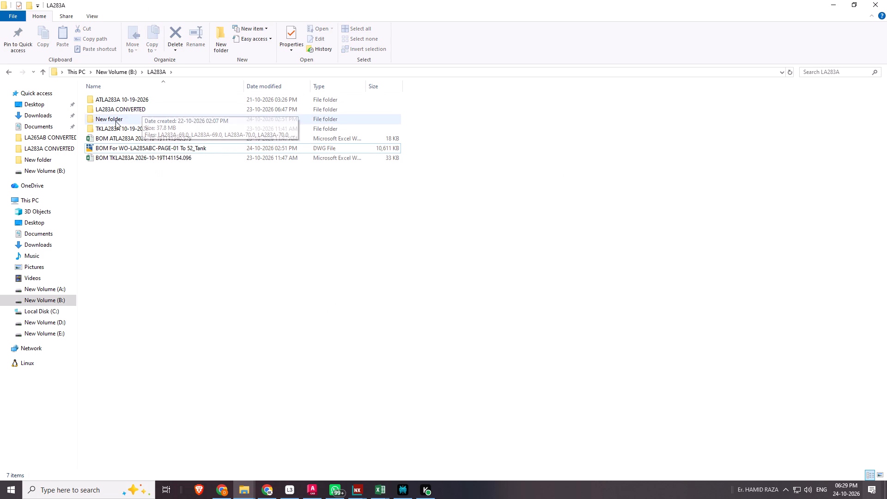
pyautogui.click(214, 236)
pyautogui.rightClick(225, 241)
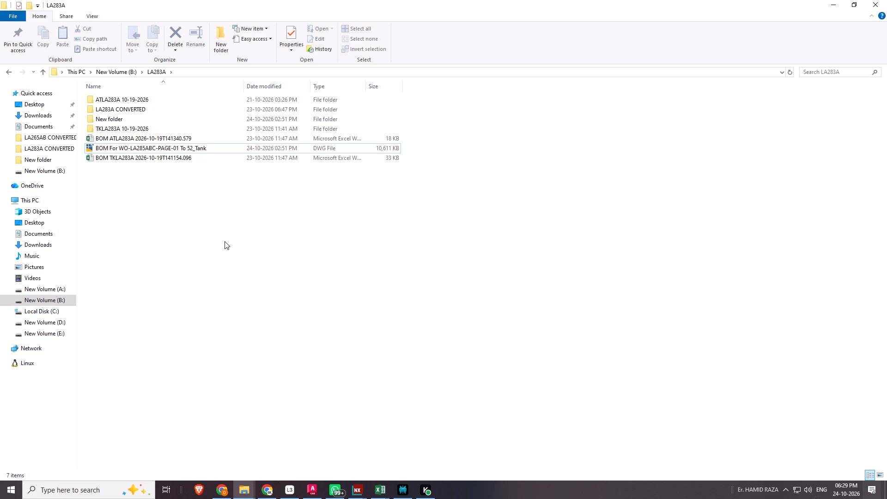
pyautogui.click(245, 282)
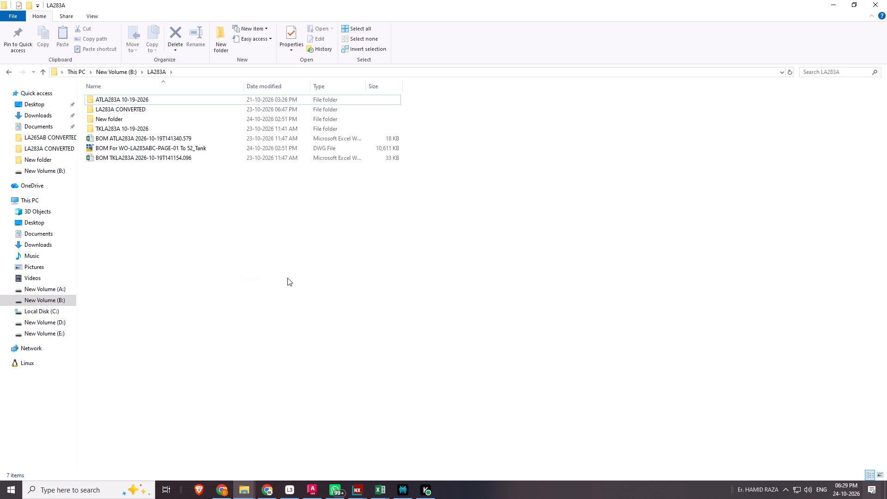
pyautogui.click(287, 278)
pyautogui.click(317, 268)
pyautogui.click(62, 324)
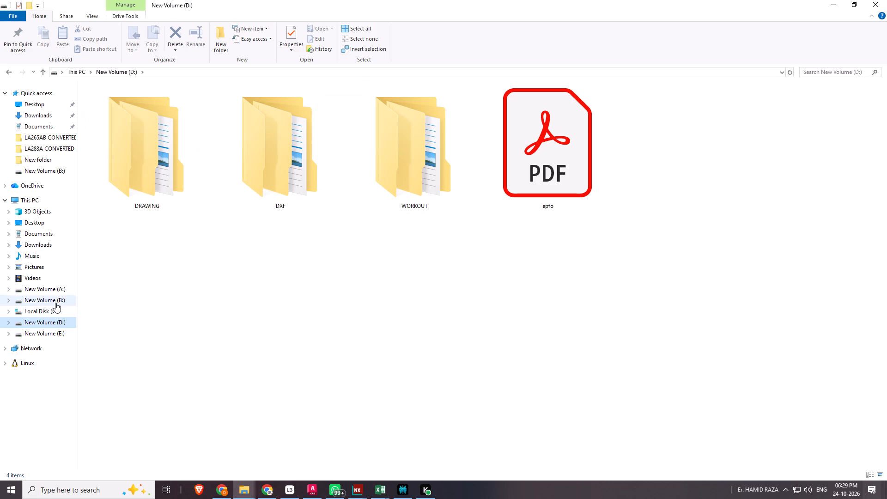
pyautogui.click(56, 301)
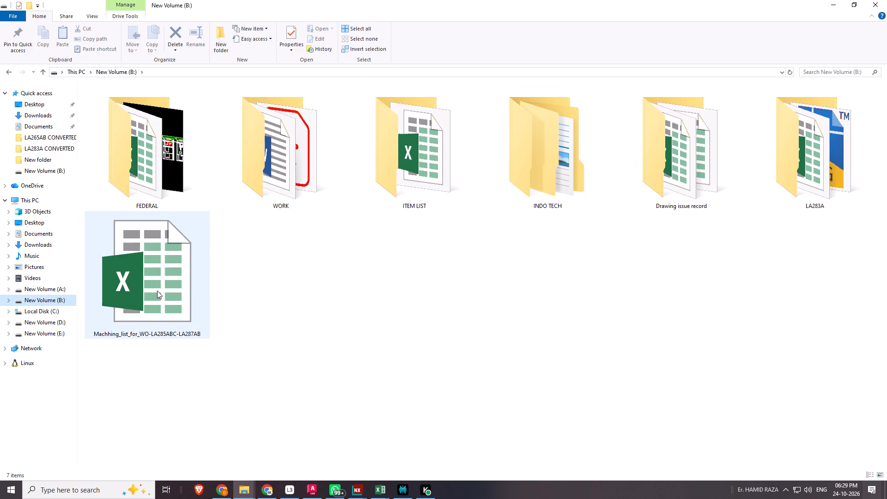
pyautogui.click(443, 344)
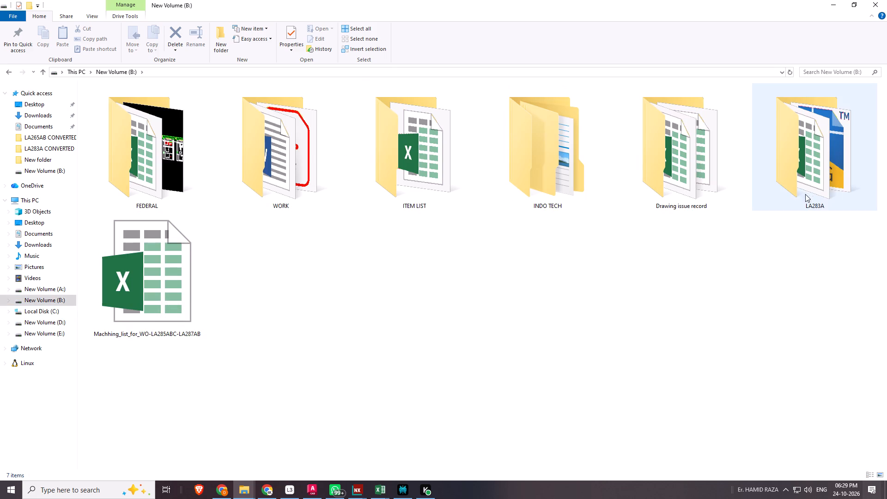
# Move pdf24_merged (20) from Downloads into New folder inside the LA283A folder on New Volume (B:).
pyautogui.click(34, 113)
pyautogui.click(118, 111)
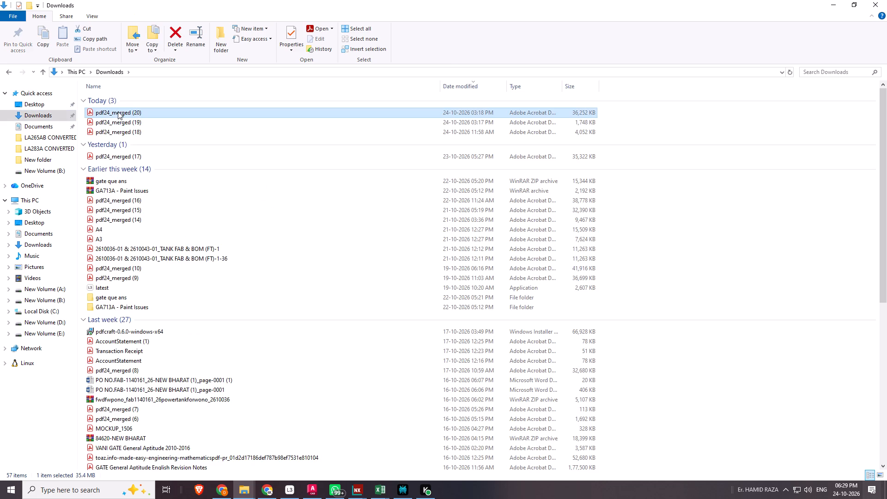
pyautogui.hotkey('ctrl', 'x')
pyautogui.click(52, 301)
pyautogui.doubleClick(799, 182)
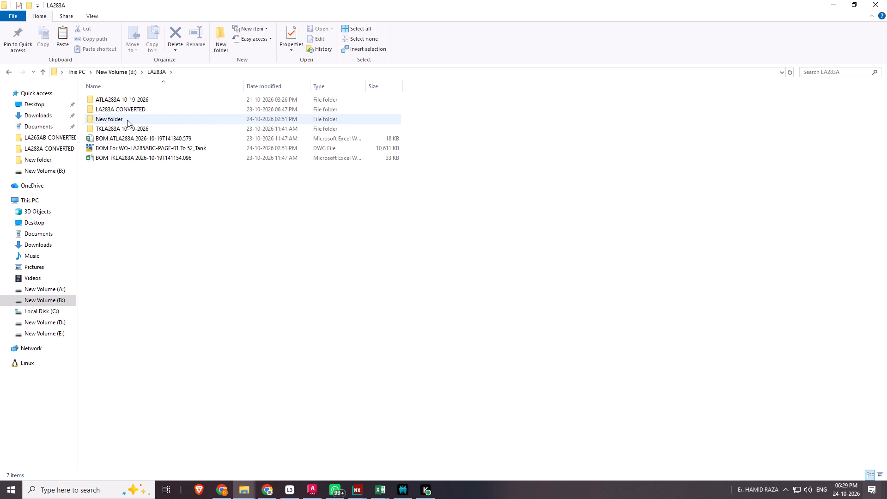
pyautogui.doubleClick(125, 120)
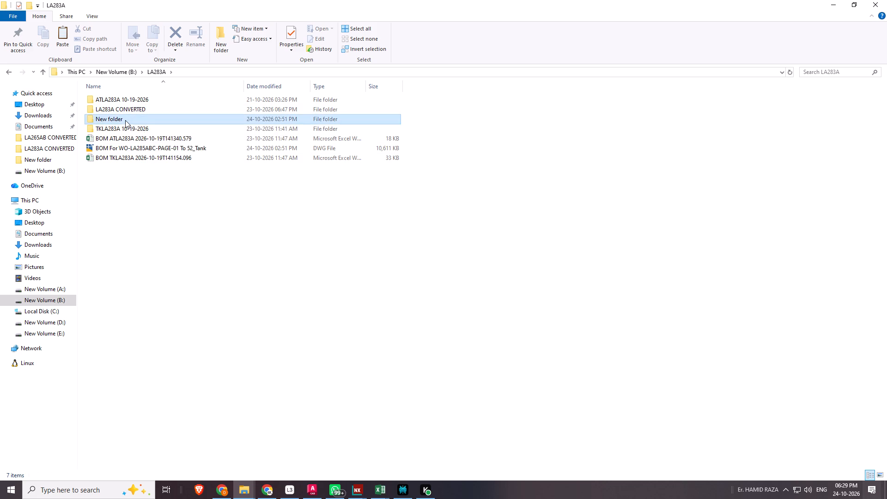
pyautogui.click(628, 256)
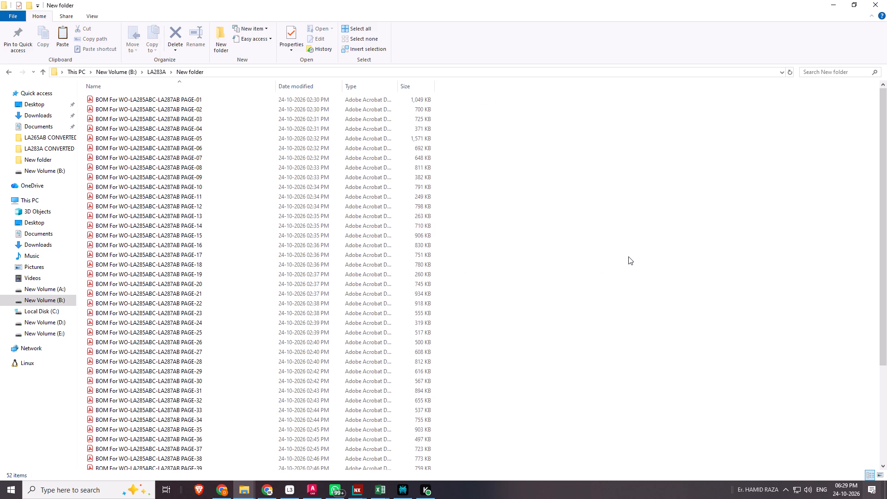
pyautogui.hotkey('ctrl', 'v')
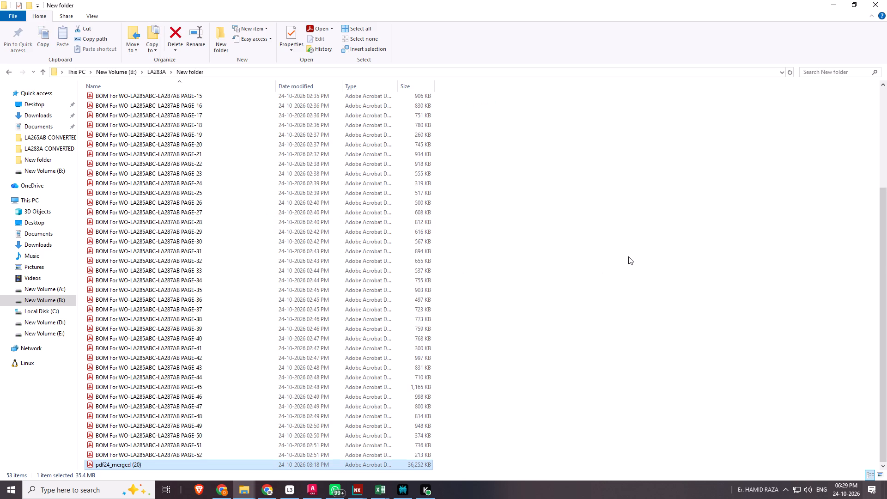
# Open the moved pdf24_merged (20) PDF and examine the bill of material on its first page.
pyautogui.scroll(-5, 623, 253)
pyautogui.doubleClick(133, 465)
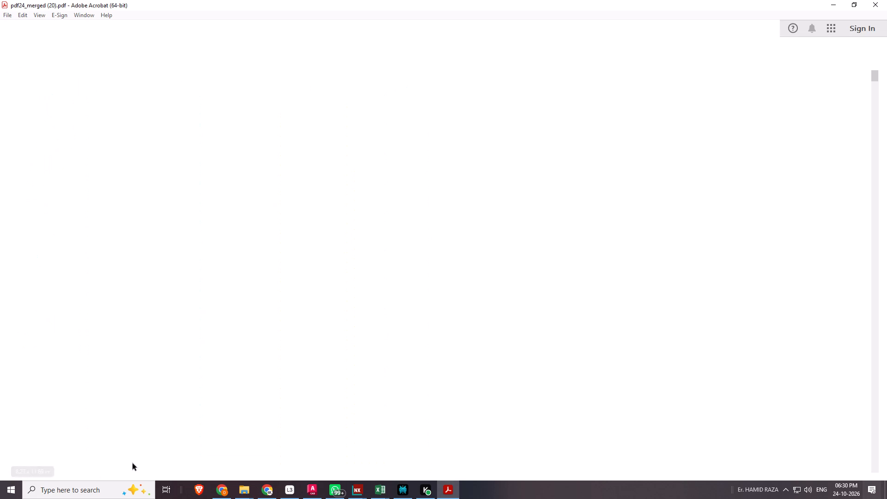
pyautogui.scroll(3, 399, 263)
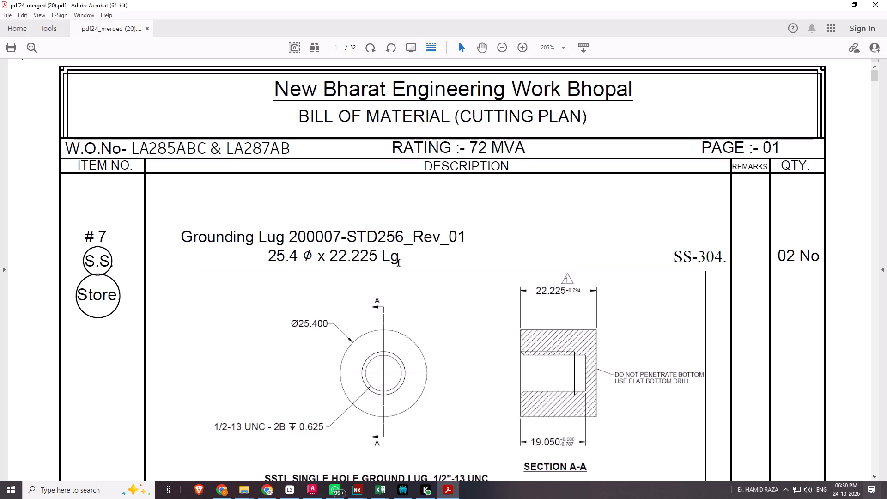
pyautogui.scroll(-5, 395, 266)
pyautogui.scroll(8, 395, 270)
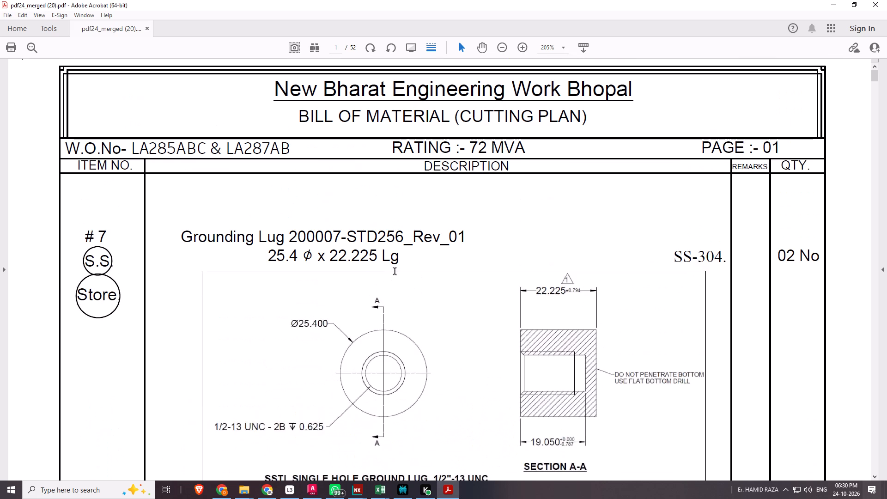
pyautogui.scroll(9, 395, 272)
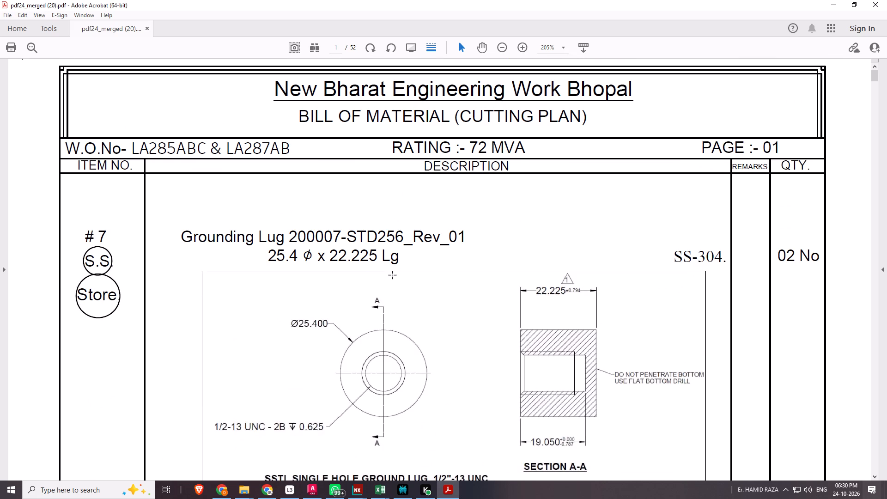
pyautogui.scroll(-4, 392, 275)
pyautogui.scroll(8, 392, 276)
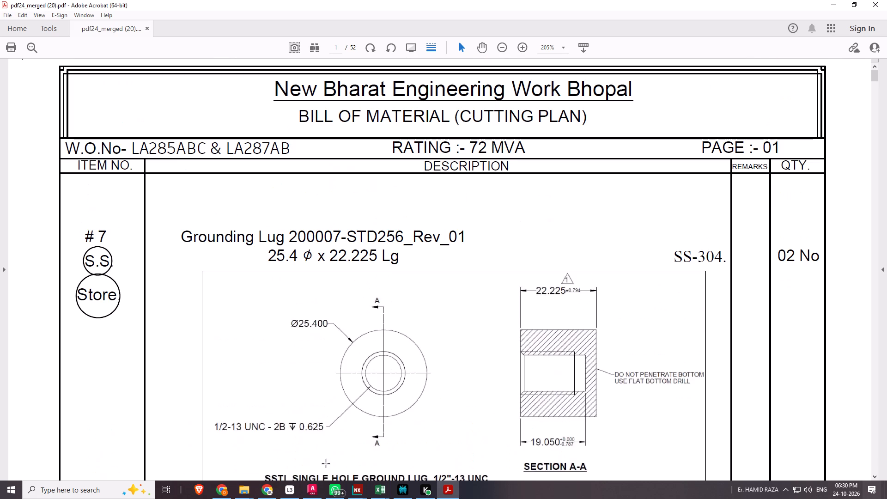
# Open the Machhing_list_for_WO-LA285ABC-LA287AB workbook from New Volume (B:) and review its machining item table.
pyautogui.click(238, 492)
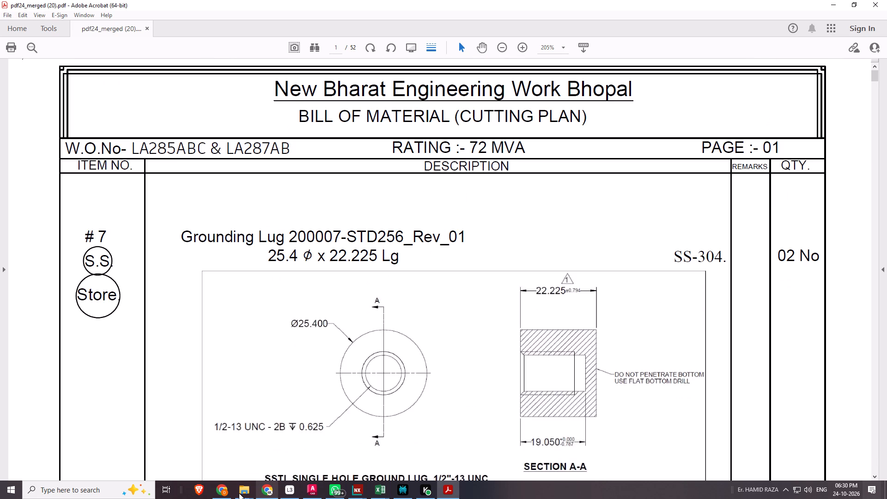
pyautogui.click(270, 458)
pyautogui.doubleClick(165, 311)
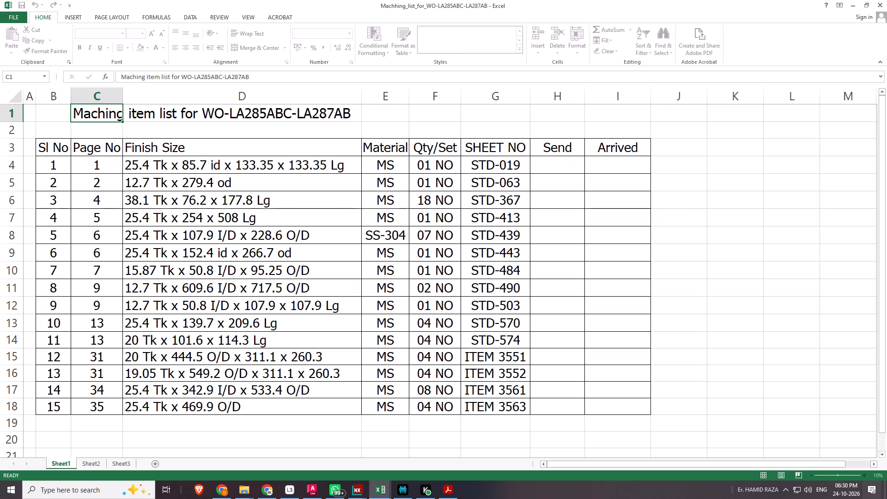
pyautogui.scroll(5, 530, 341)
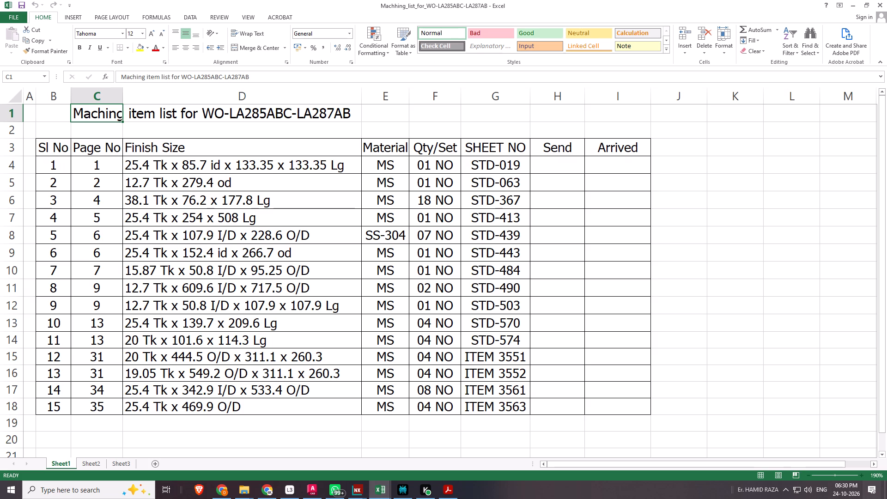
pyautogui.scroll(-2, 530, 342)
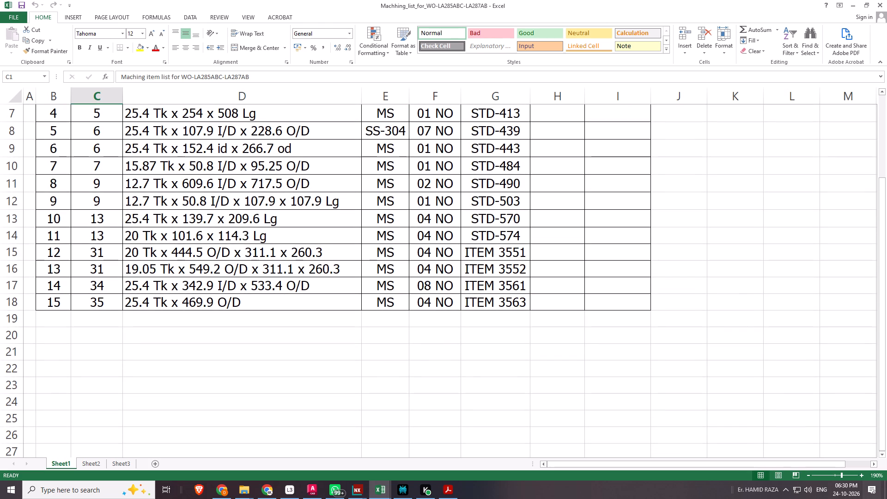
pyautogui.scroll(11, 529, 342)
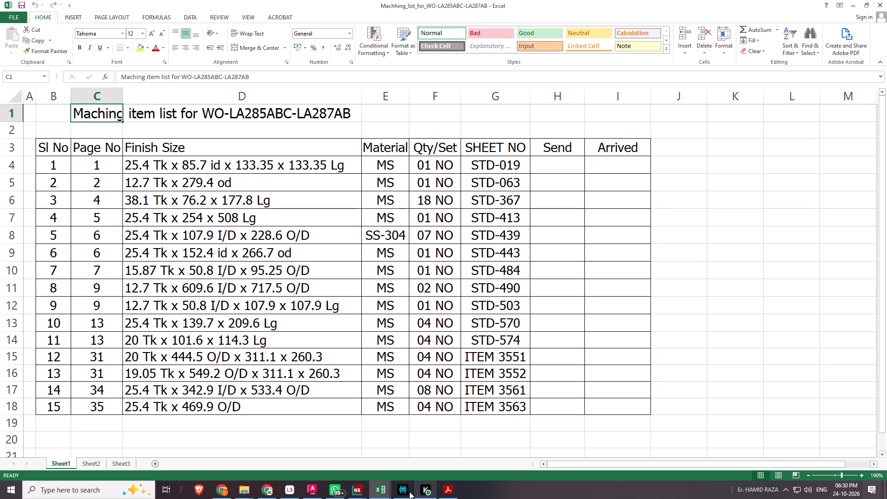
# Search the pdf24_merged (20) PDF for M/C and examine the first matching item's size and quantity on page 1.
pyautogui.click(443, 489)
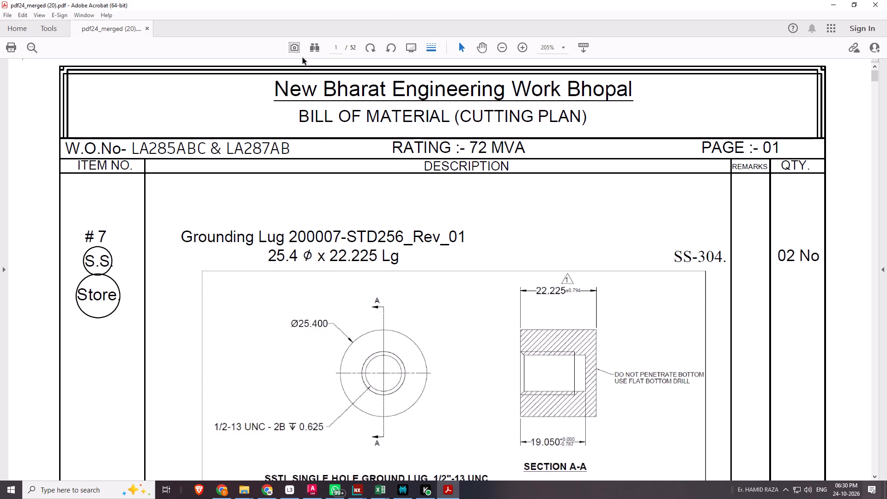
pyautogui.click(30, 48)
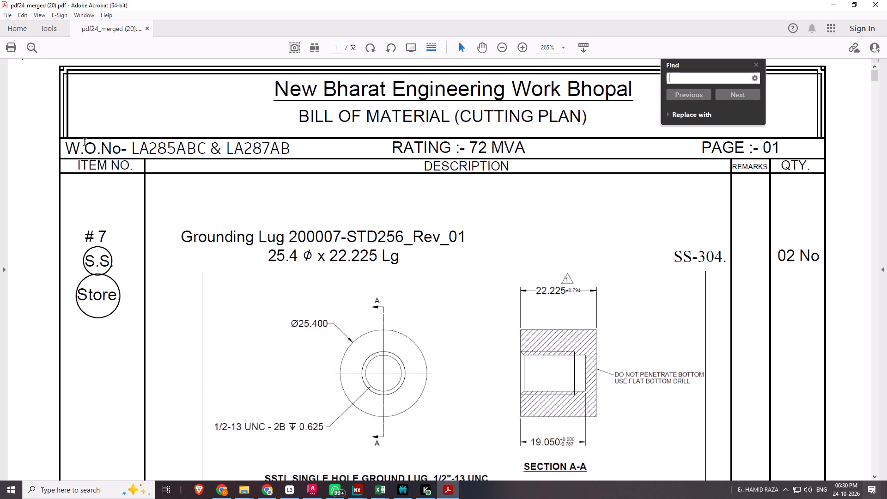
pyautogui.write('M/')
pyautogui.press('c')
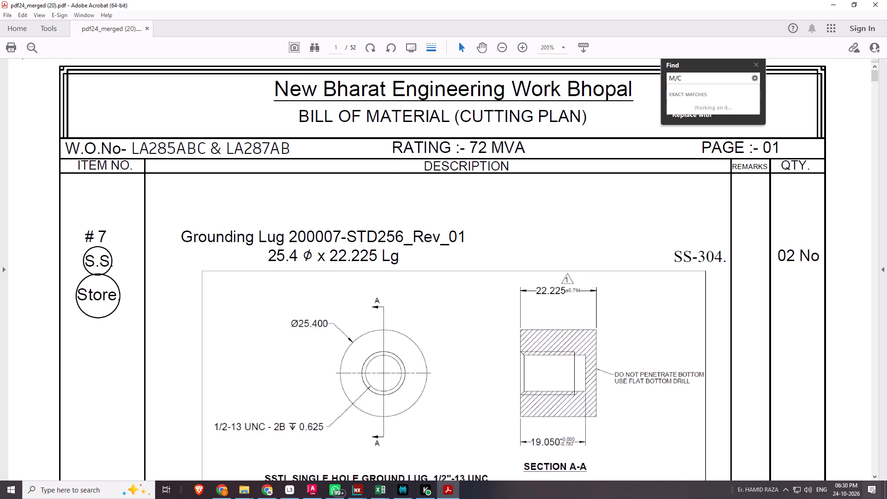
pyautogui.click(666, 290)
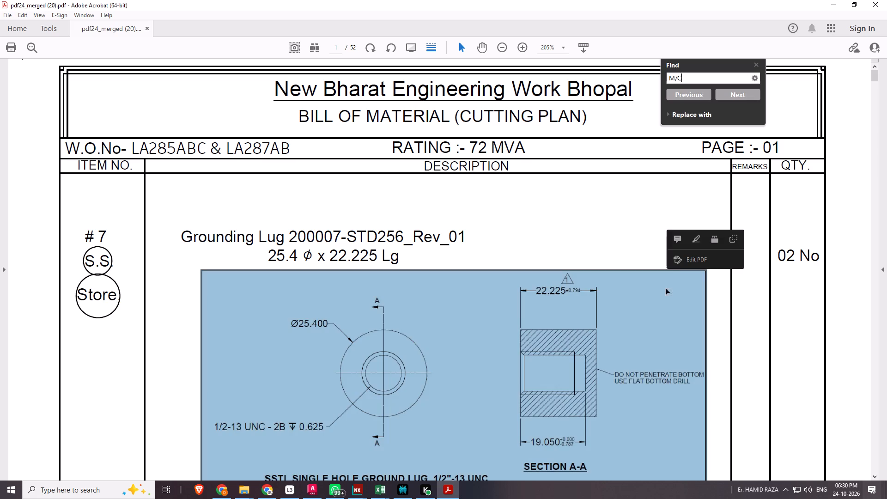
pyautogui.click(634, 182)
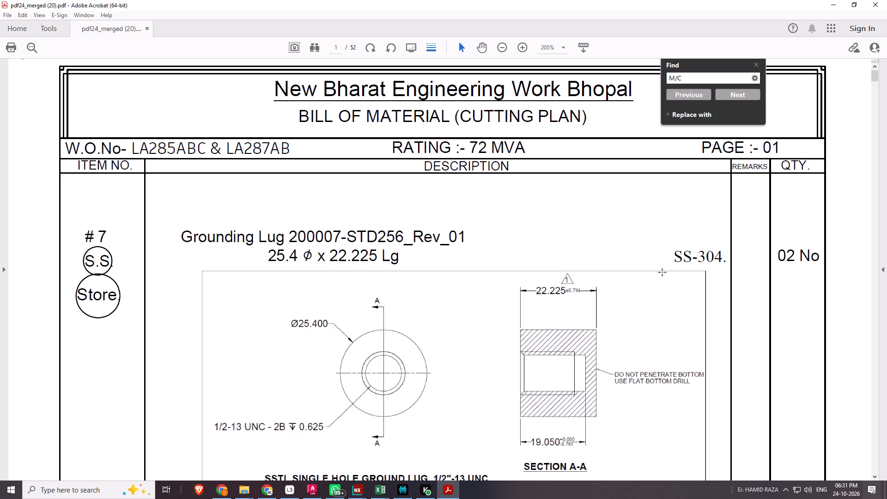
pyautogui.click(748, 94)
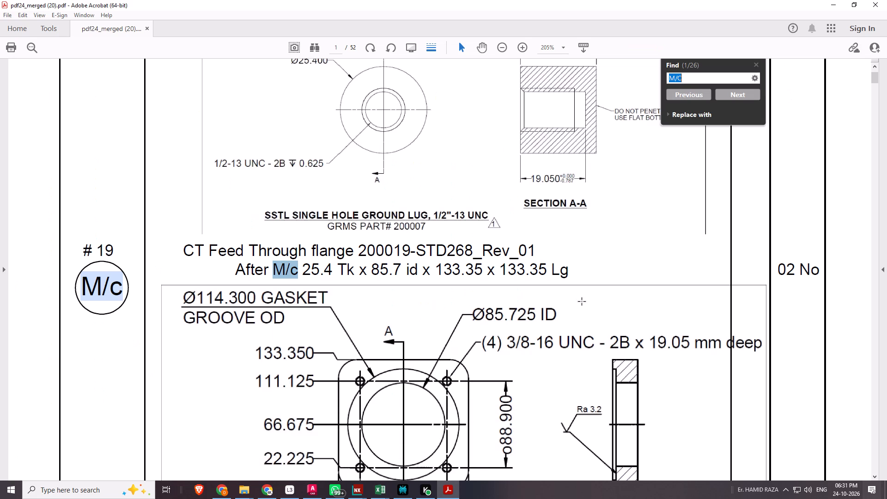
pyautogui.scroll(-1, 487, 307)
pyautogui.scroll(6, 487, 307)
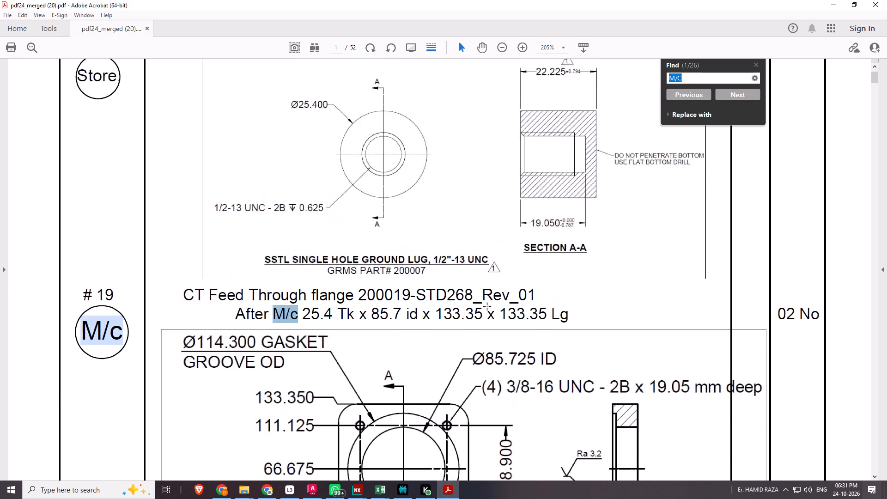
pyautogui.scroll(7, 487, 307)
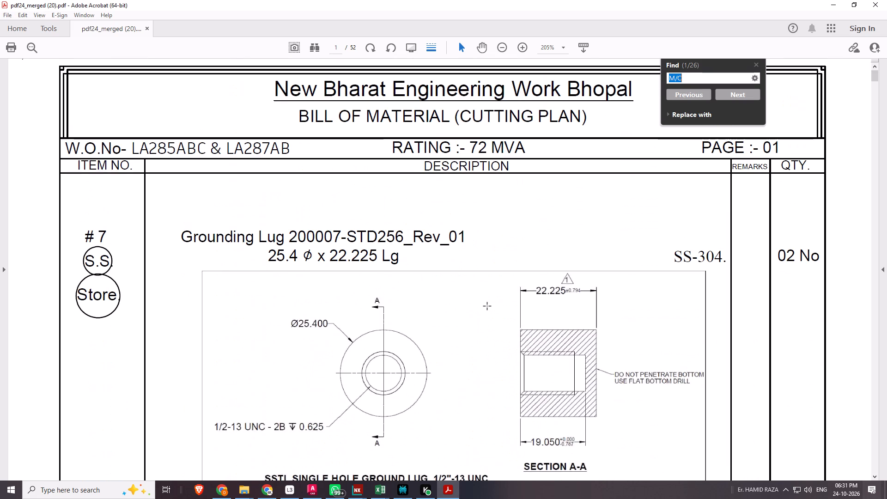
pyautogui.scroll(-2, 487, 306)
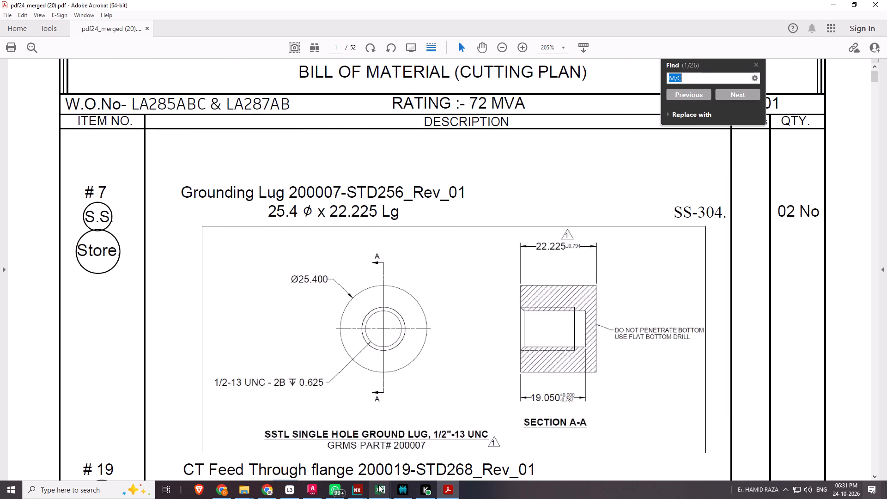
pyautogui.scroll(-7, 550, 297)
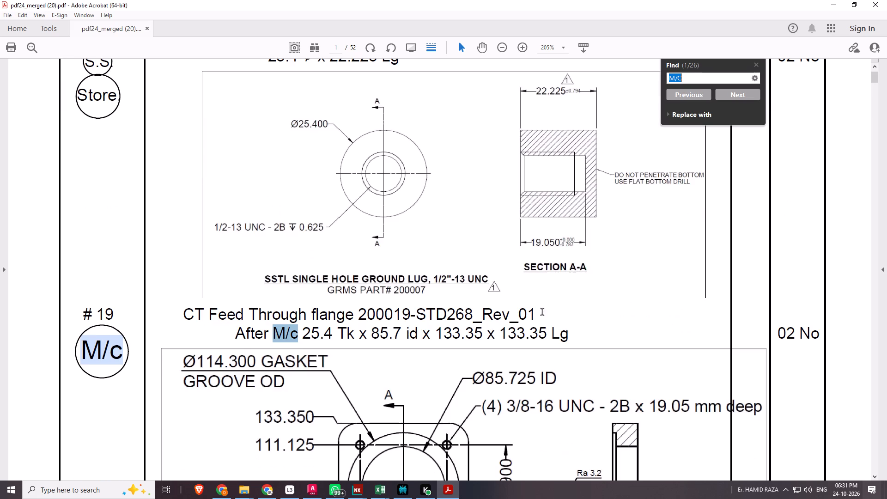
# Close the BOM TKLA283A and BOM ATLA283A Excel workbooks.
pyautogui.click(383, 494)
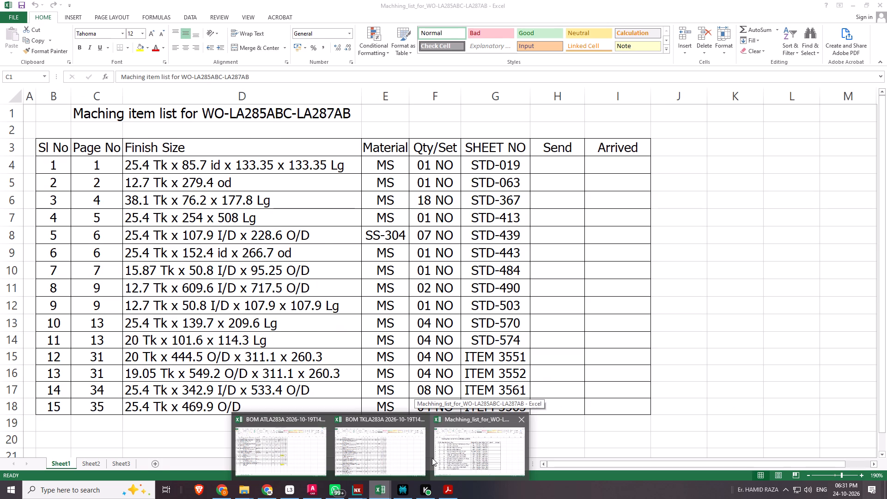
pyautogui.click(419, 418)
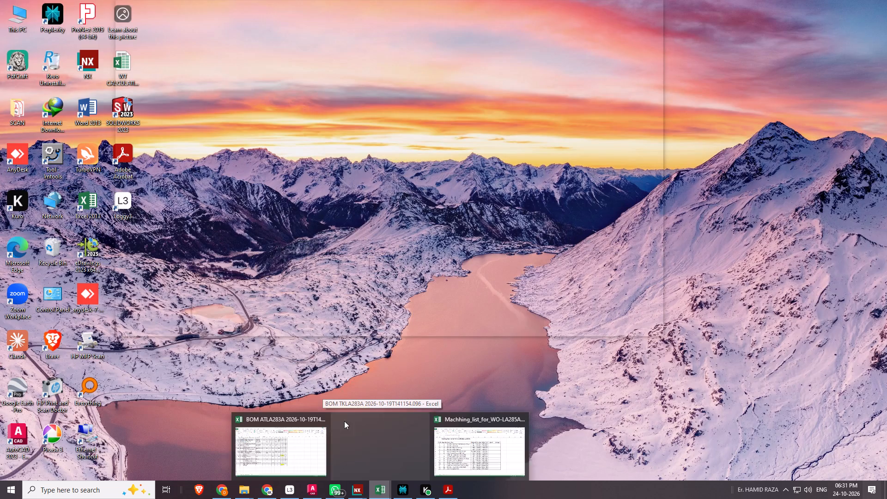
pyautogui.click(369, 418)
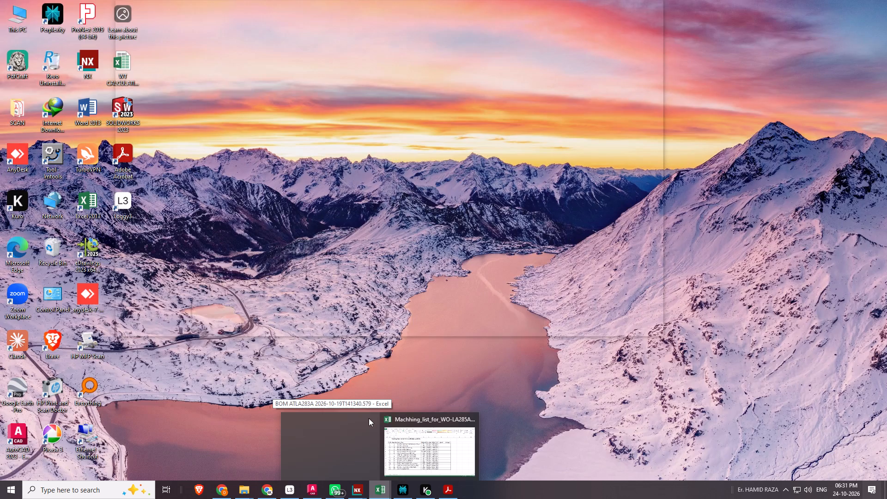
# Set the Qty/Set of item 1 in the LA285ABC-LA287AB machining list to 02 NO and save the workbook.
pyautogui.click(354, 454)
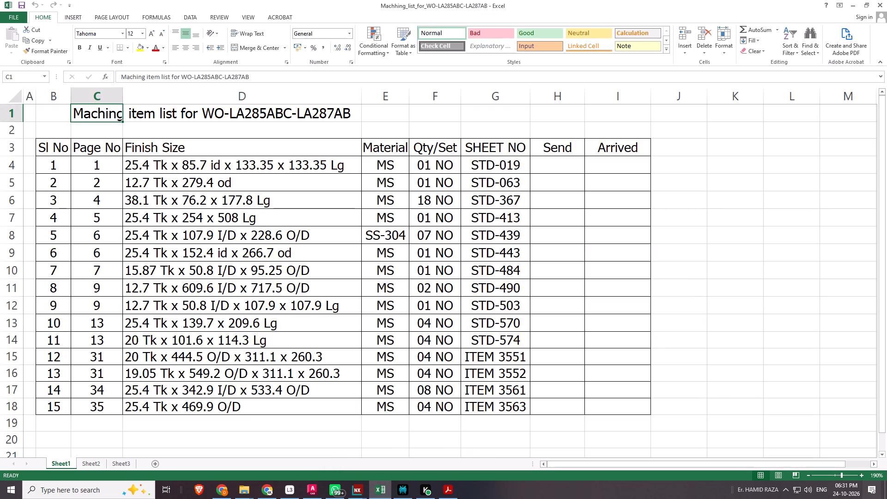
pyautogui.doubleClick(433, 168)
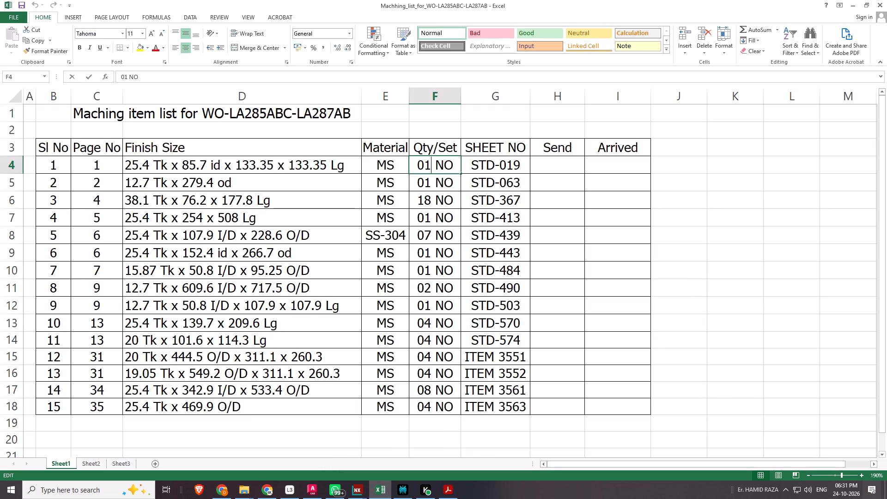
pyautogui.press('BackSpace')
pyautogui.press('2')
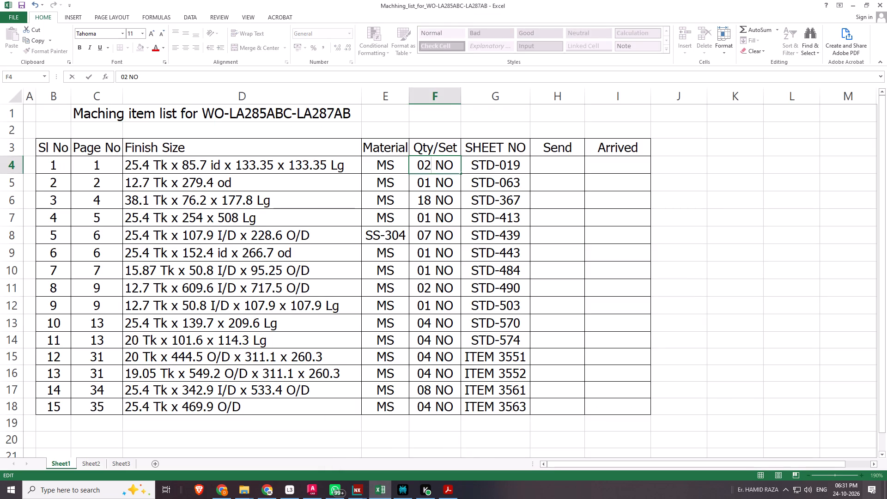
pyautogui.click(20, 1)
# Advance the M/C search in the merged PDF to the CT Feed Through flange, item #21, on page 2.
pyautogui.click(452, 495)
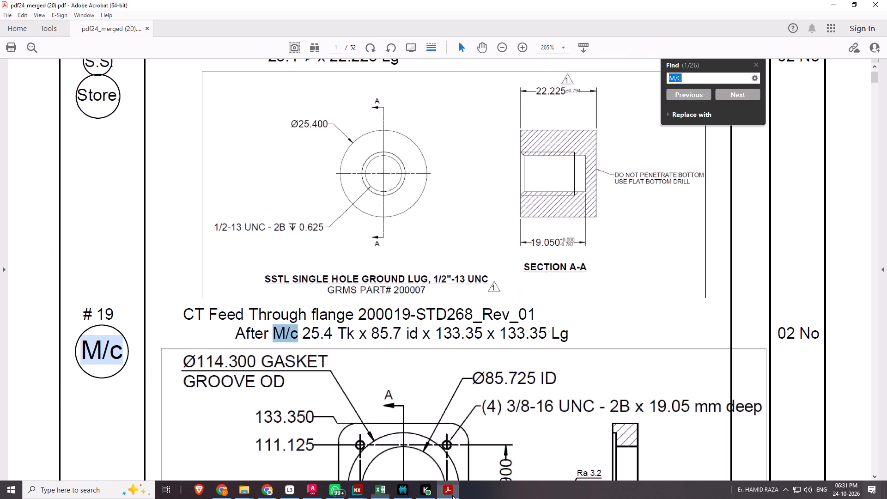
pyautogui.click(734, 97)
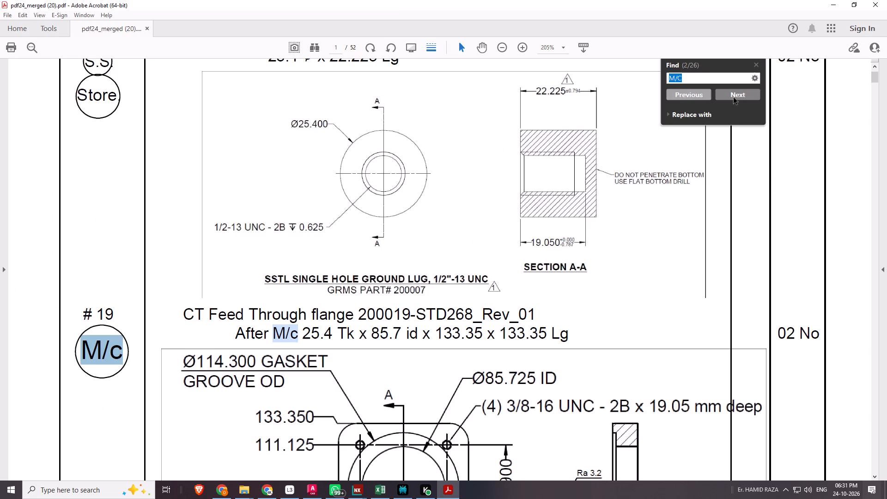
pyautogui.click(734, 97)
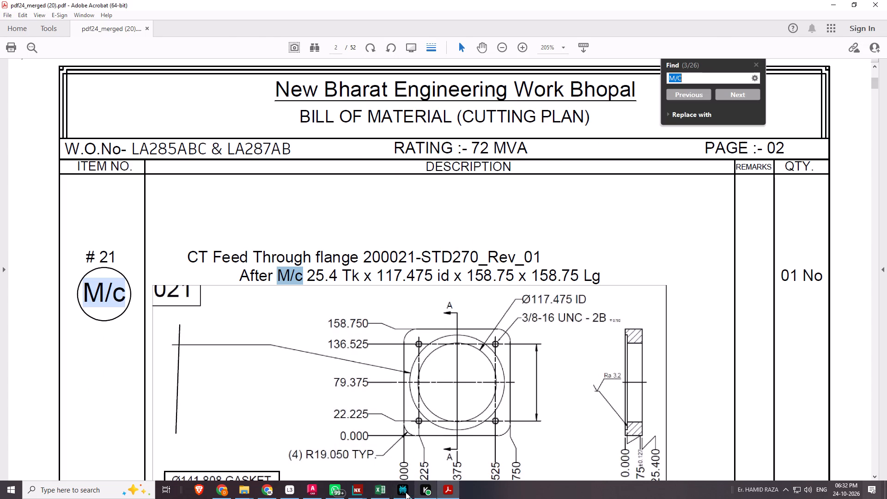
# Return to the LA285ABC-LA287AB machining list in Excel and close the workbook.
pyautogui.click(381, 493)
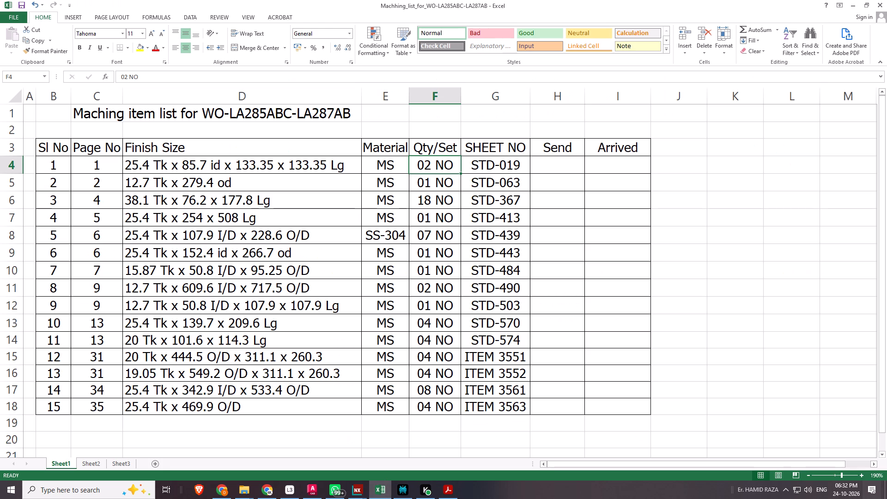
pyautogui.scroll(3, 397, 346)
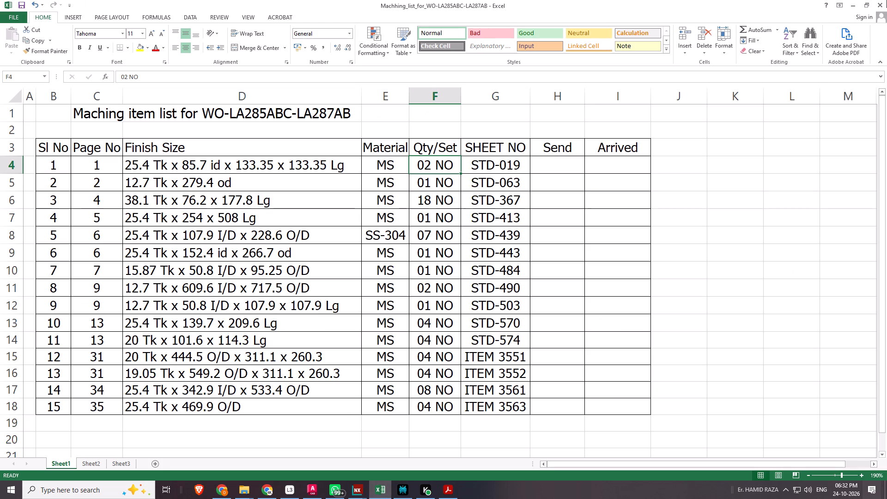
pyautogui.click(885, 0)
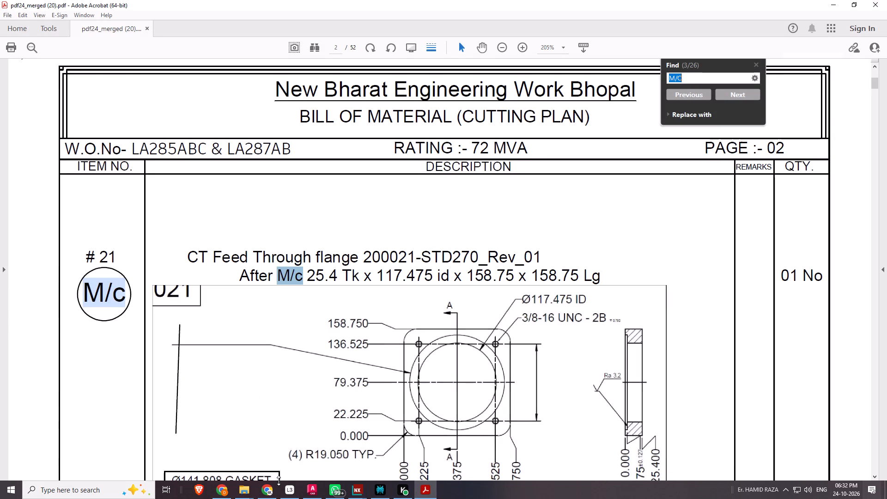
# Copy Machhing_list_for_WO-LA253I from the MACHINING LIST folder under ITEM LIST EXCEL\VTC into the root of New Volume (B:).
pyautogui.click(245, 492)
pyautogui.click(176, 458)
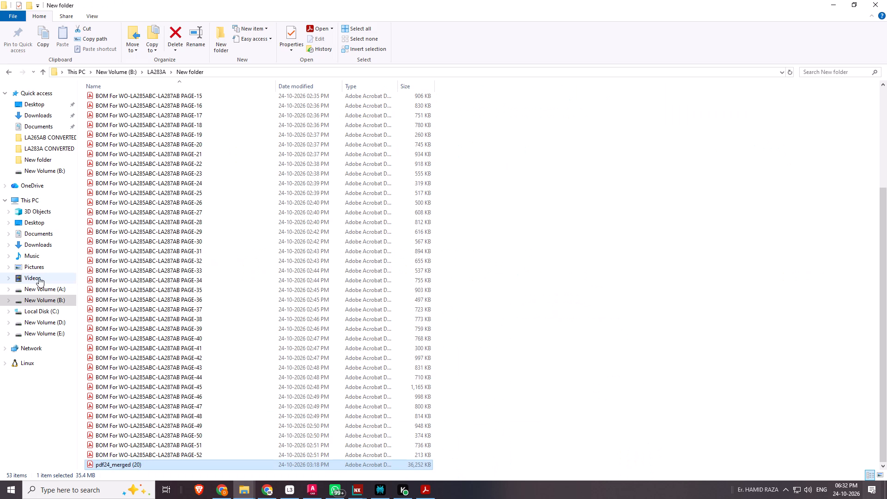
pyautogui.click(60, 300)
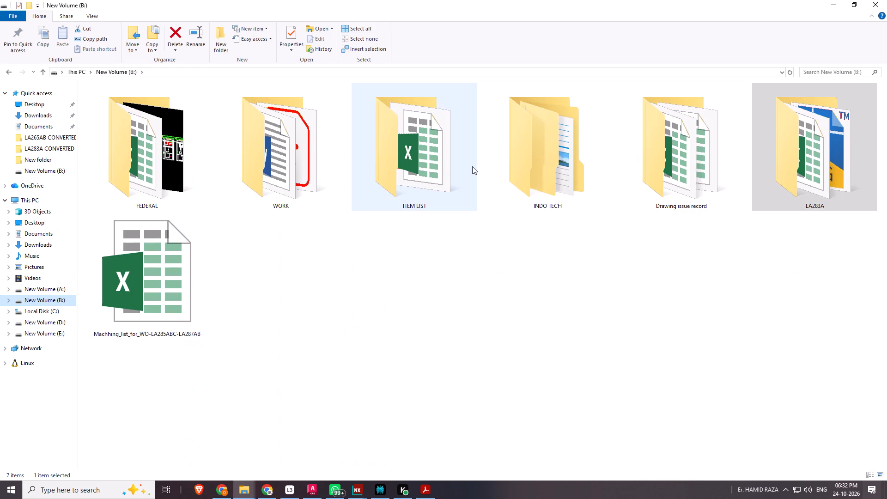
pyautogui.doubleClick(443, 165)
pyautogui.doubleClick(299, 189)
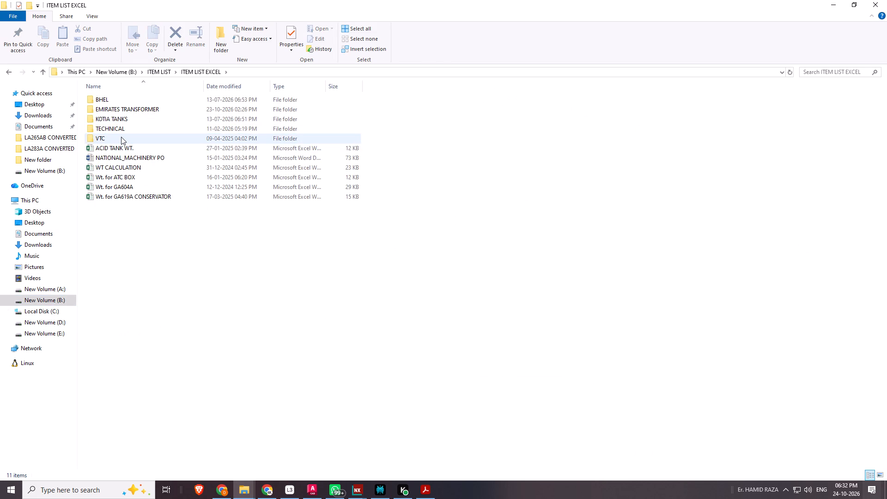
pyautogui.doubleClick(121, 137)
pyautogui.doubleClick(130, 103)
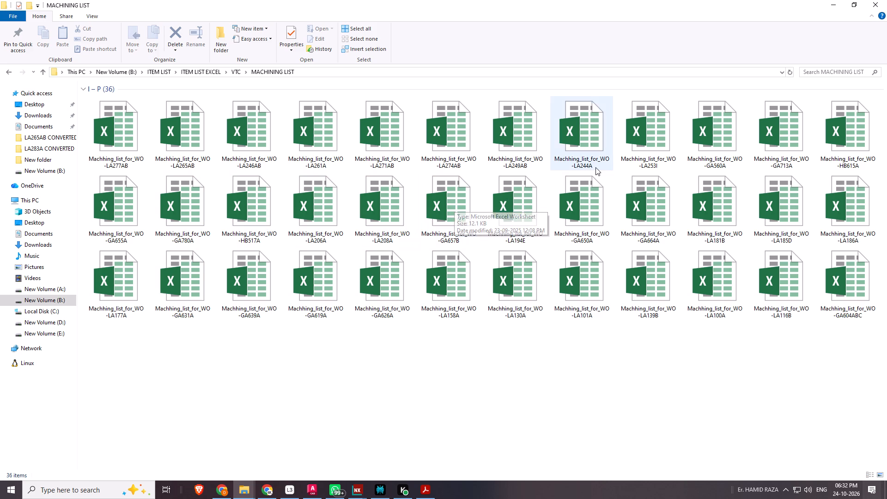
pyautogui.click(657, 144)
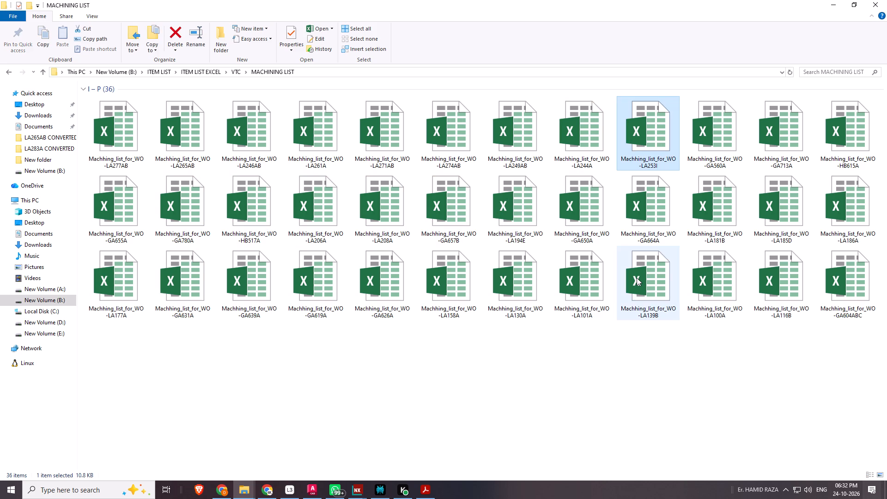
pyautogui.hotkey('ctrl', 'c')
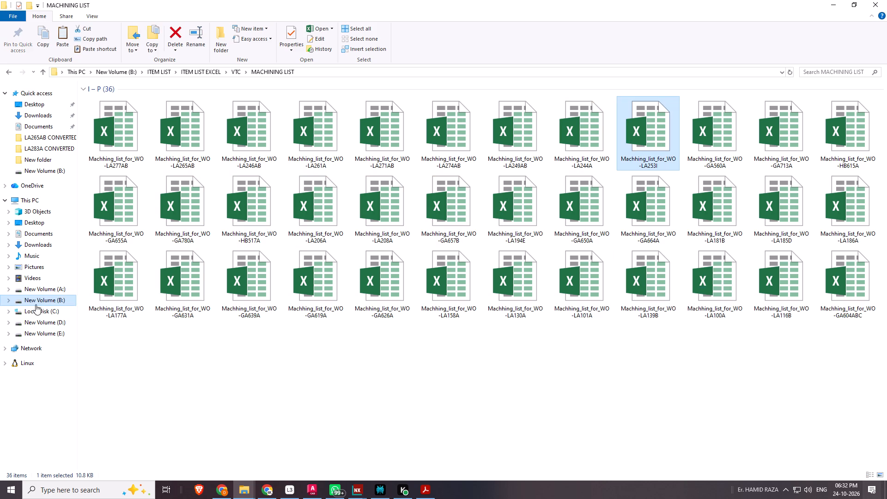
pyautogui.click(39, 300)
pyautogui.click(408, 360)
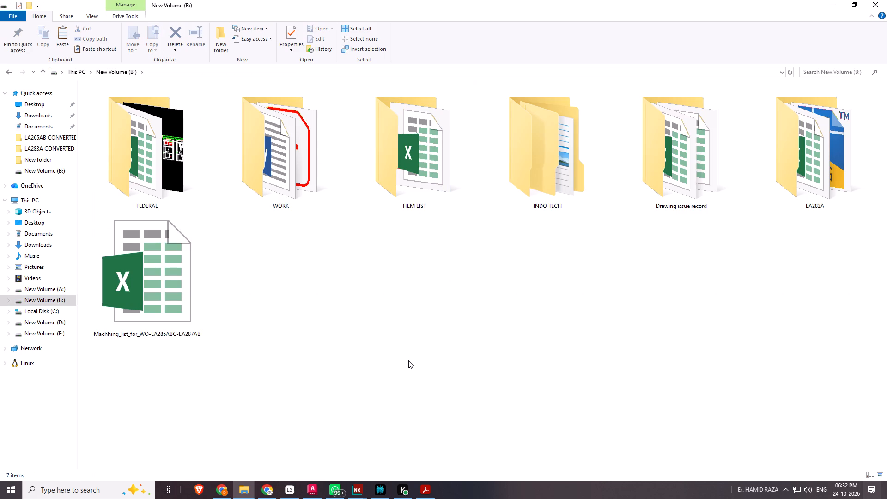
pyautogui.hotkey('ctrl', 'v')
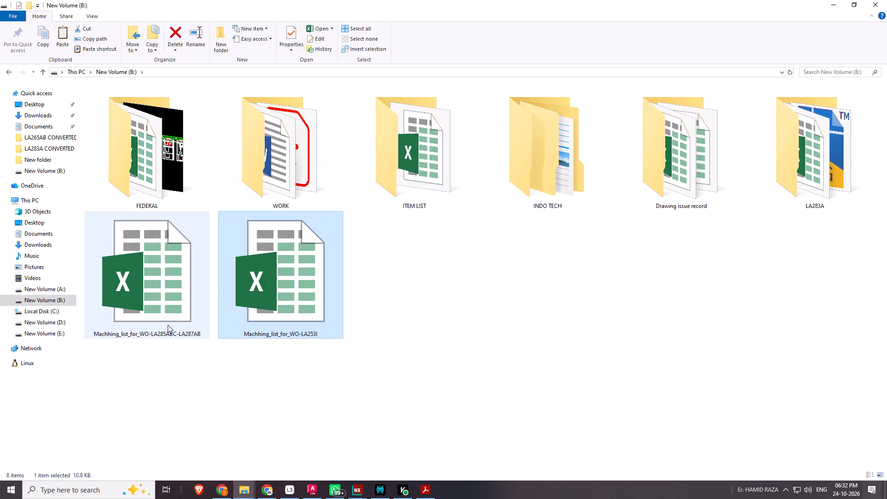
# Copy the file name of Machhing_list_for_WO-LA285ABC-LA287AB in New Volume (B:) and delete that workbook.
pyautogui.click(168, 325)
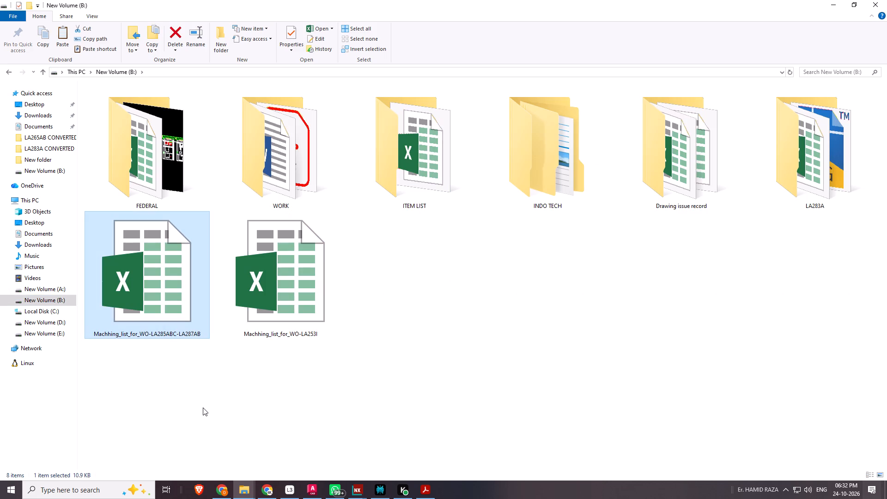
pyautogui.click(156, 333)
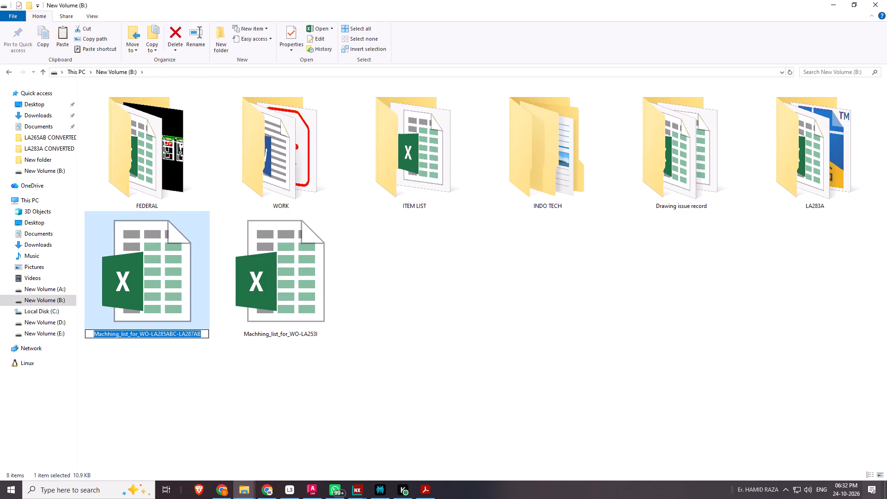
pyautogui.hotkey('ctrl', 'c')
pyautogui.click(216, 369)
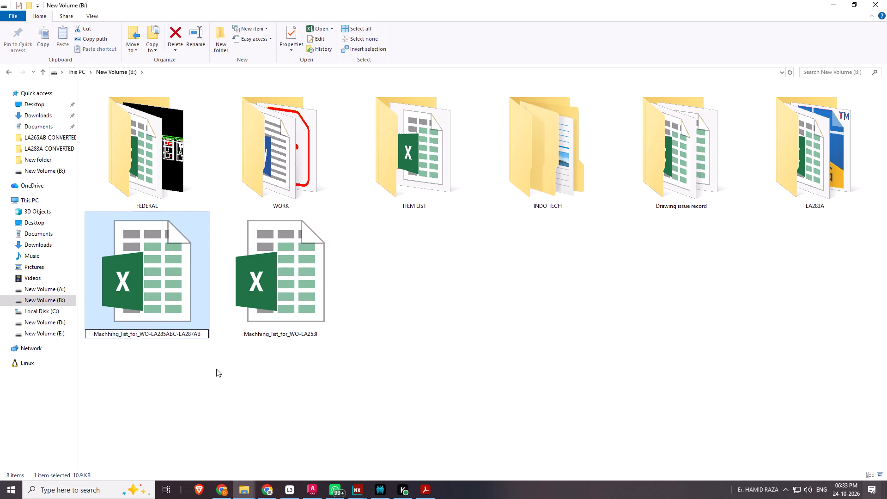
pyautogui.click(188, 332)
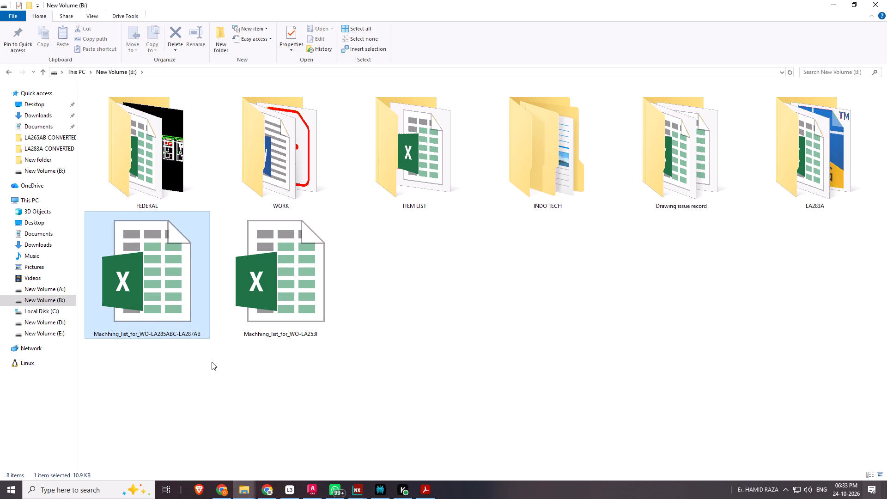
pyautogui.press('Delete')
# Rename the Machhing_list_for_WO-LA253I workbook as Machhing_list_for_WO-LA285ABC-LA287AB using the copied name.
pyautogui.click(161, 341)
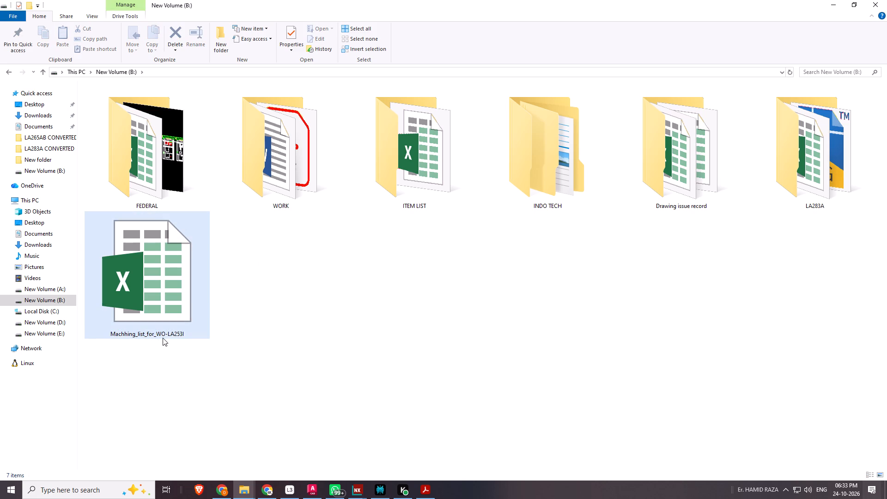
pyautogui.moveTo(163, 337); pyautogui.dragTo(170, 337)
pyautogui.click(174, 334)
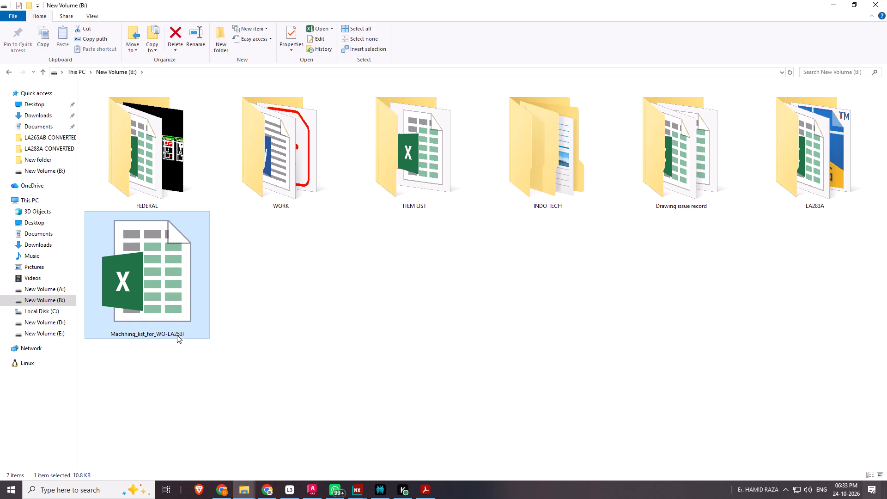
pyautogui.hotkey('ctrl', 'v')
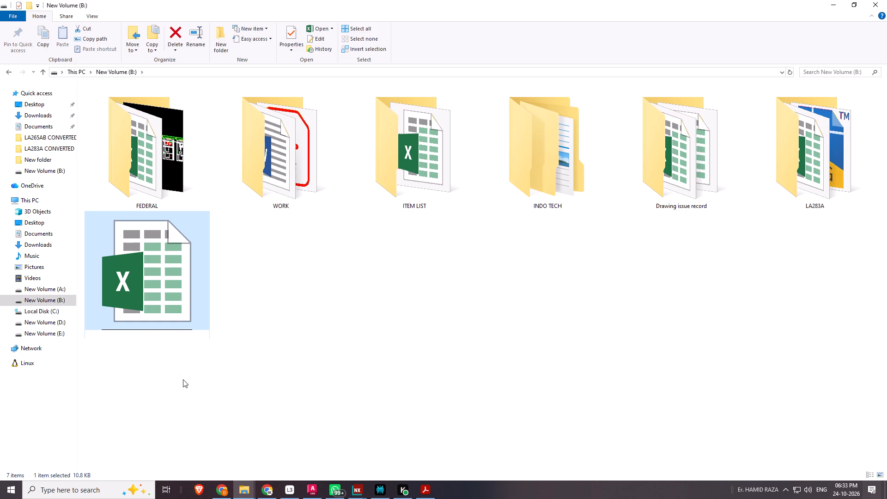
pyautogui.click(259, 398)
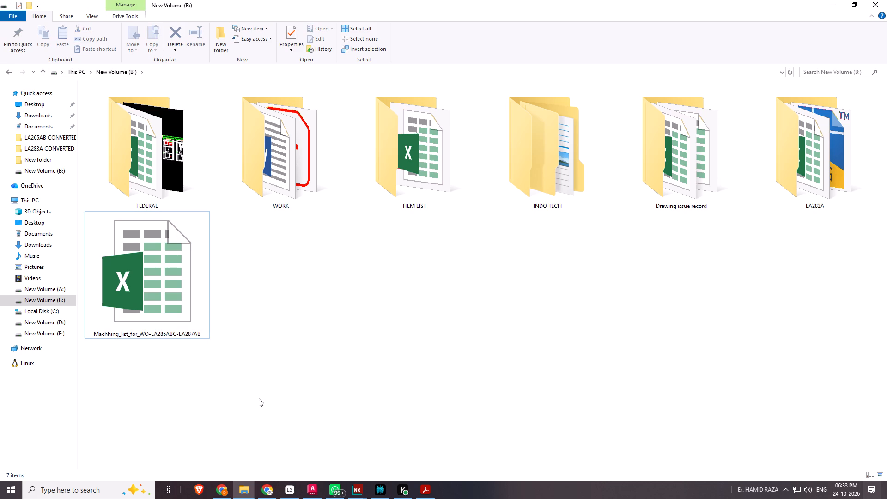
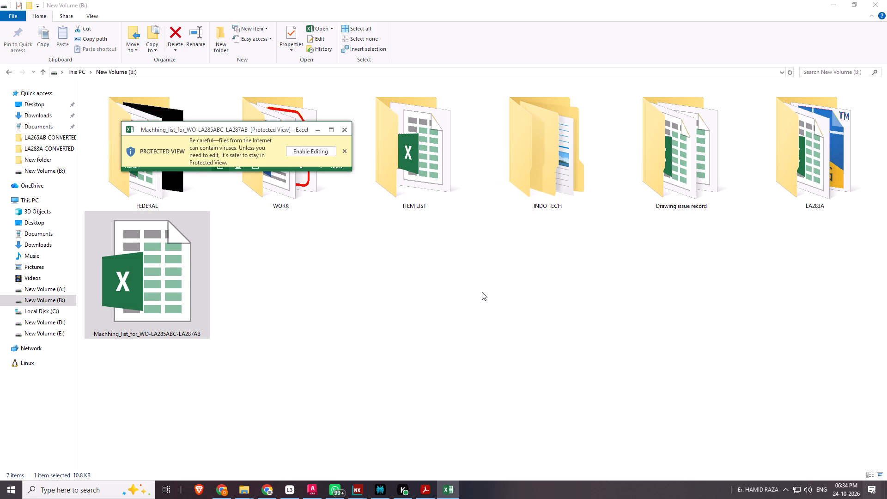
# Examine the items on pages 1 and 2 of the merged BOM PDF in Acrobat, starting from the CT feed through flange #21.
pyautogui.click(334, 130)
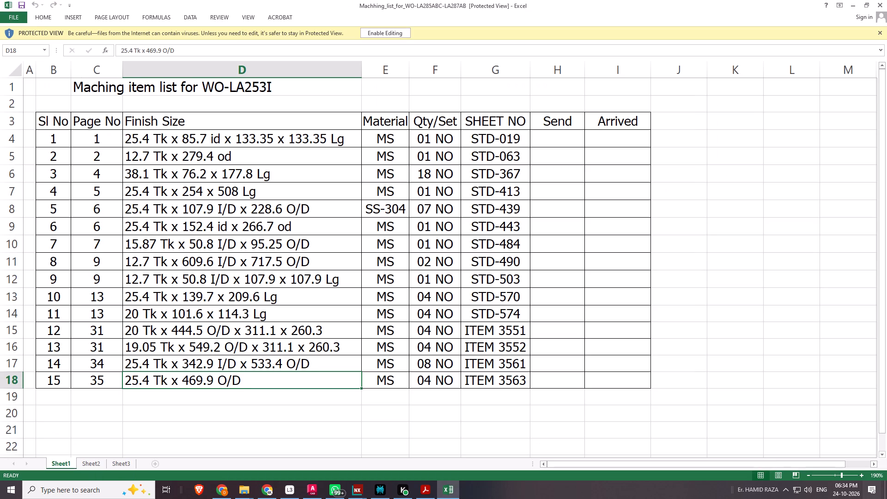
pyautogui.click(422, 489)
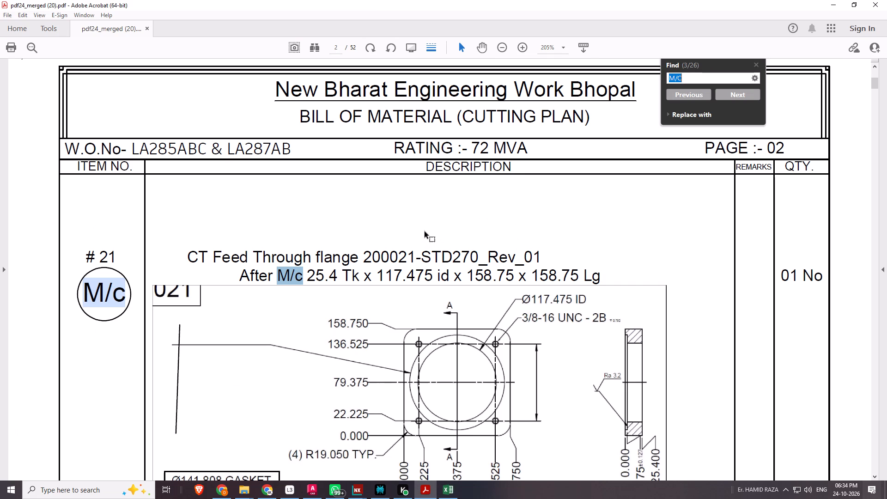
pyautogui.scroll(5, 425, 232)
pyautogui.scroll(17, 425, 232)
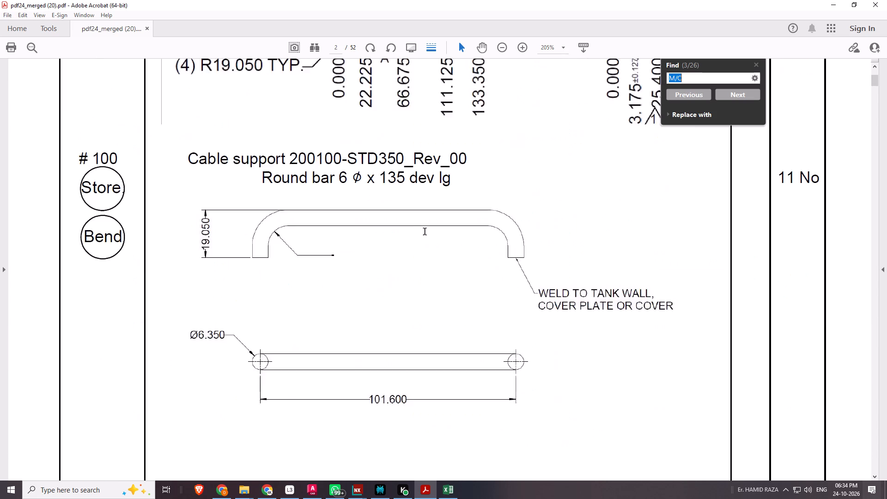
pyautogui.scroll(18, 425, 232)
pyautogui.scroll(14, 425, 232)
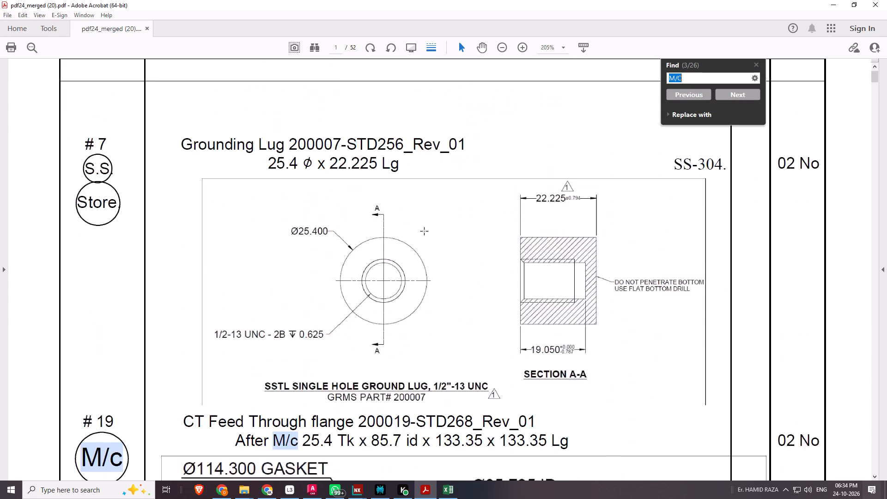
pyautogui.scroll(1, 425, 231)
pyautogui.scroll(-3, 425, 231)
pyautogui.scroll(3, 425, 231)
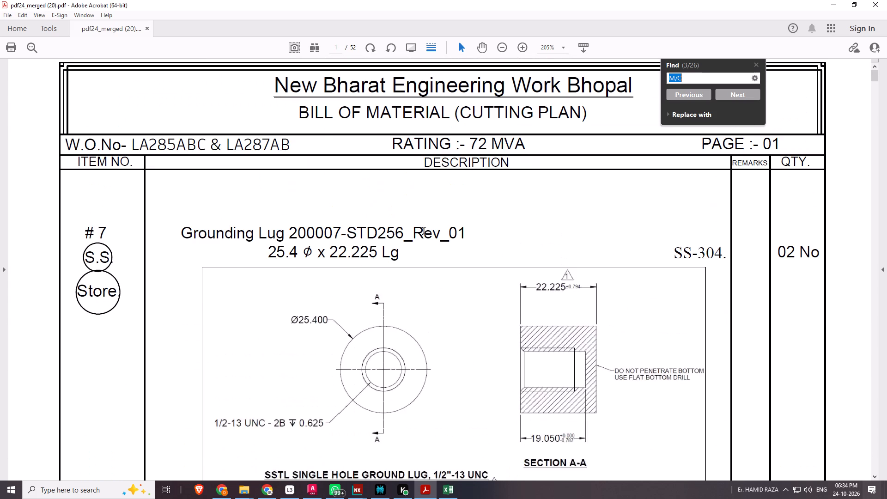
pyautogui.scroll(-5, 424, 231)
pyautogui.scroll(5, 424, 232)
# Open Machhing_list_for_WO-LA253I from the MACHINING LIST folder under ITEM LIST\ITEM LIST EXCEL\VTC on New Volume (B:) and review its items.
pyautogui.click(246, 490)
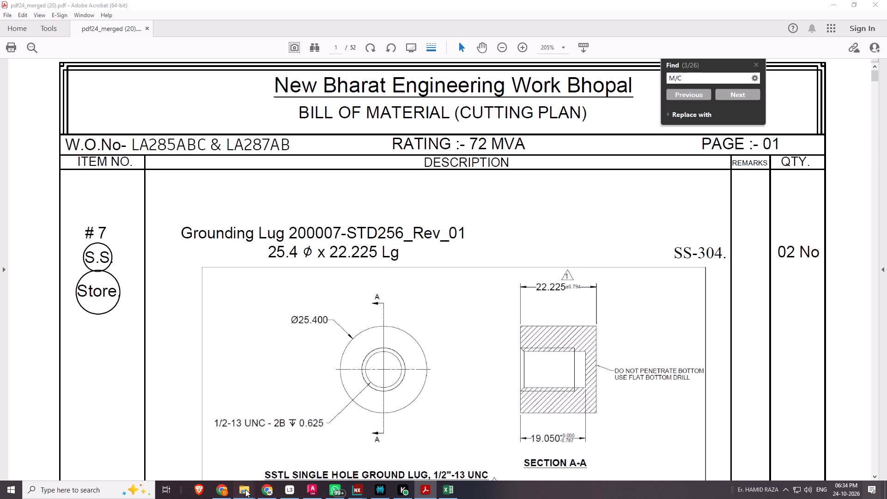
pyautogui.click(182, 448)
pyautogui.doubleClick(442, 175)
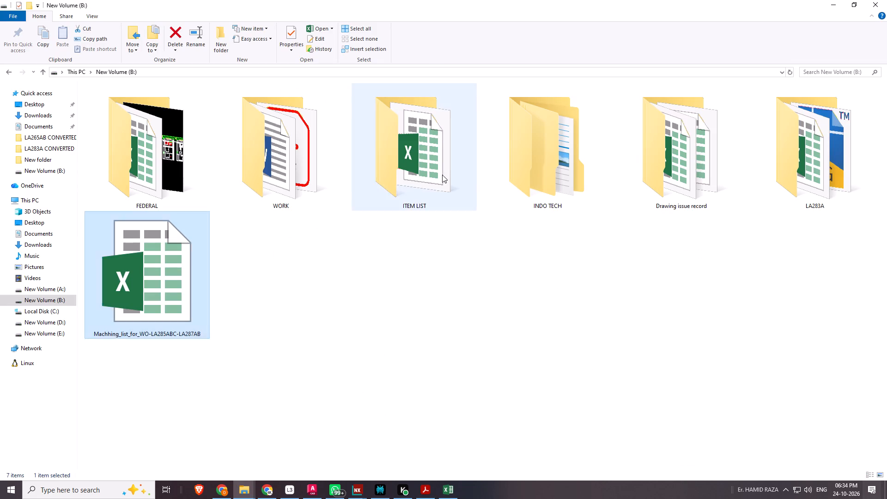
pyautogui.doubleClick(292, 172)
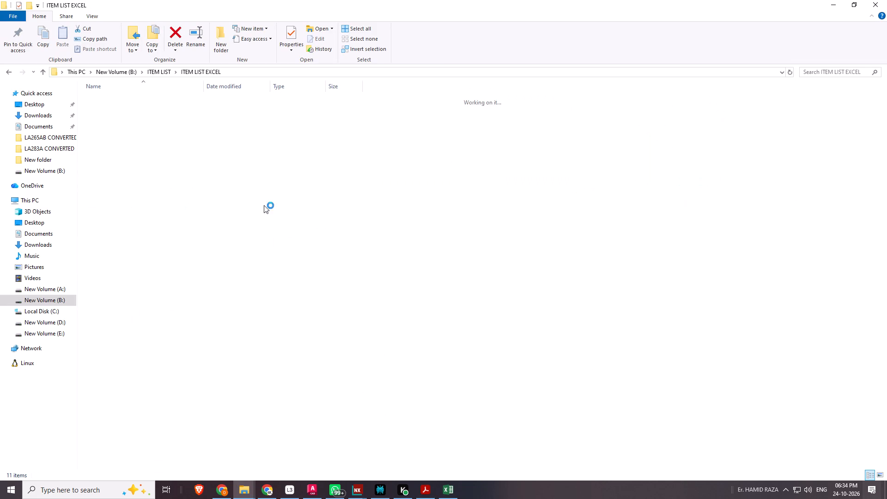
pyautogui.doubleClick(124, 135)
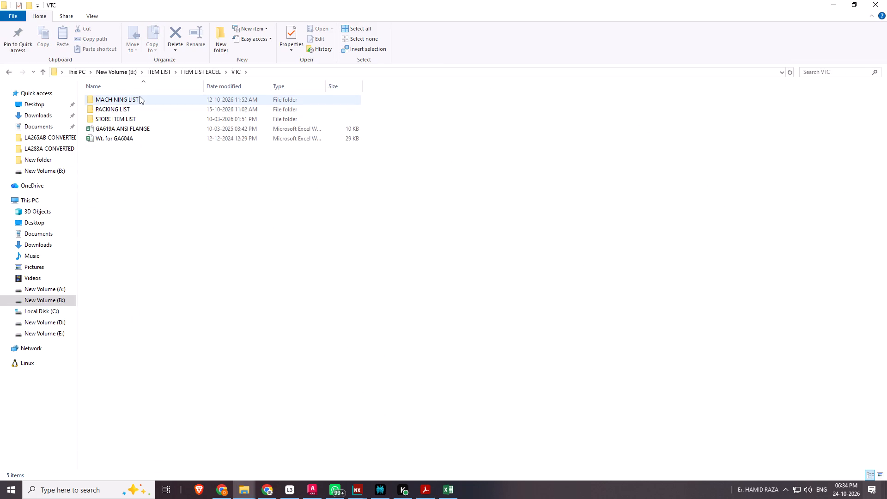
pyautogui.doubleClick(128, 99)
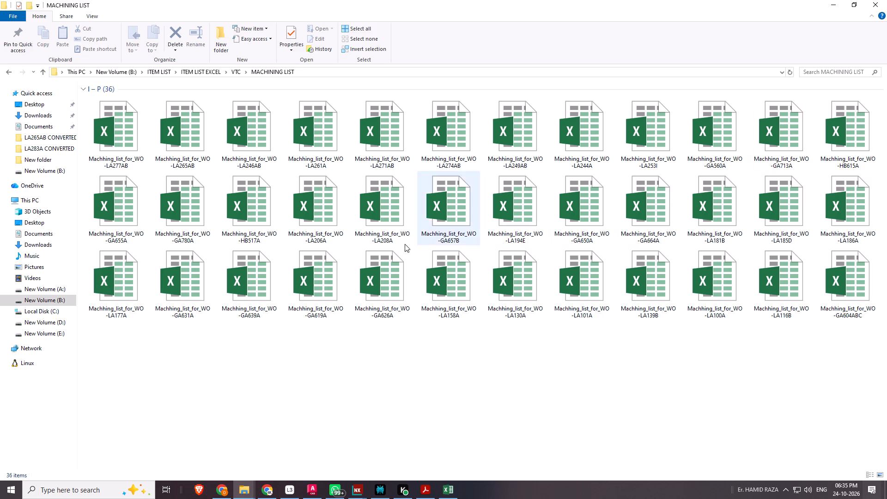
pyautogui.doubleClick(645, 135)
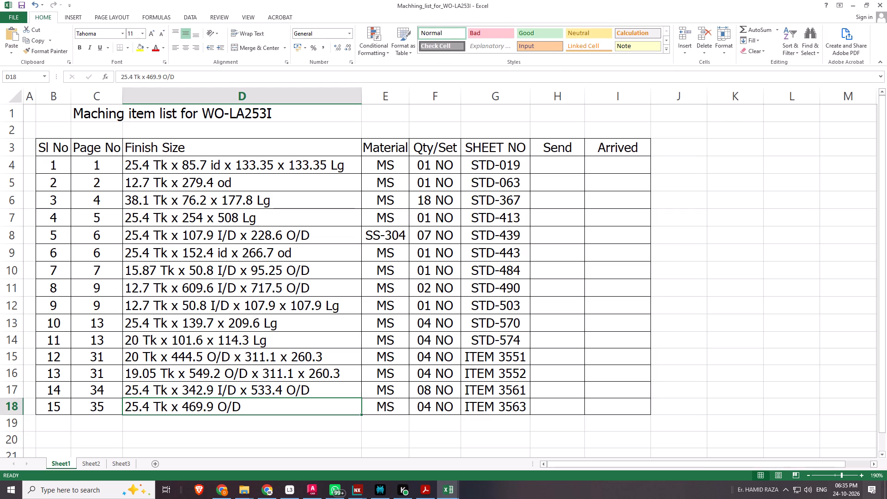
pyautogui.scroll(4, 516, 218)
# Close both the LA253I and the LA285ABC-LA287AB machining list workbooks.
pyautogui.click(886, 0)
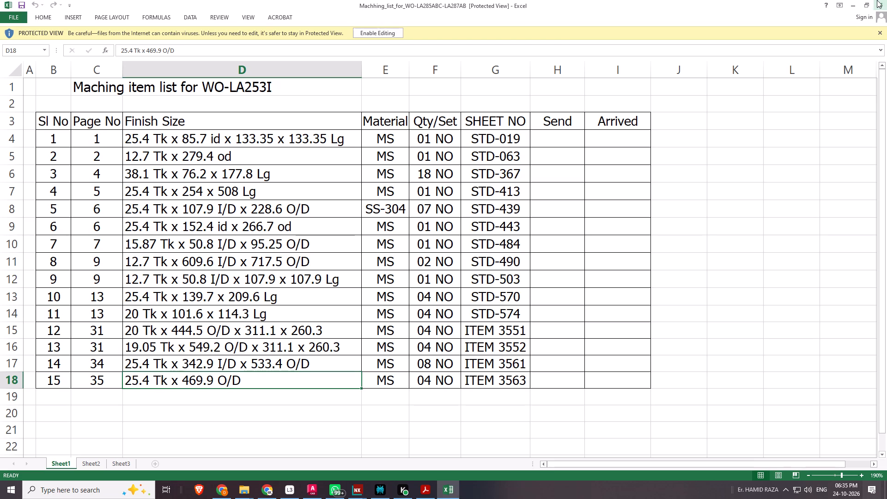
pyautogui.click(877, 0)
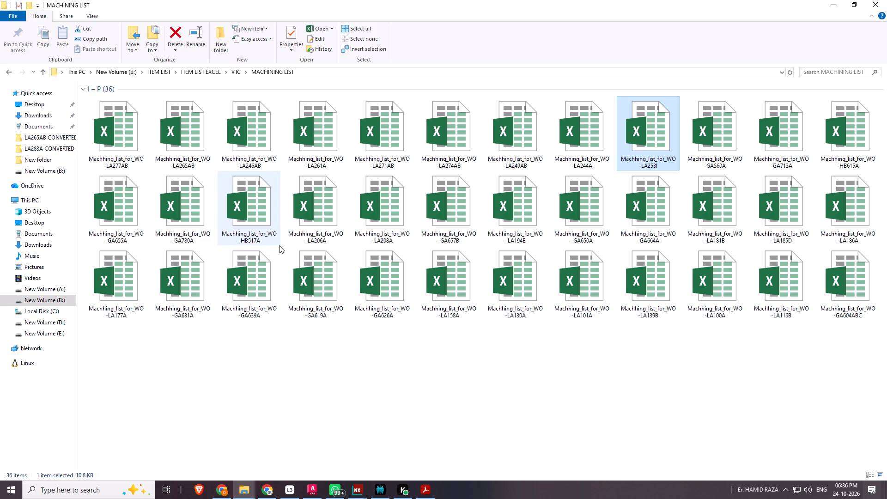
# Group the workbooks in the MACHINING LIST folder by date modified.
pyautogui.scroll(-1, 446, 251)
pyautogui.scroll(3, 651, 337)
pyautogui.scroll(-5, 511, 290)
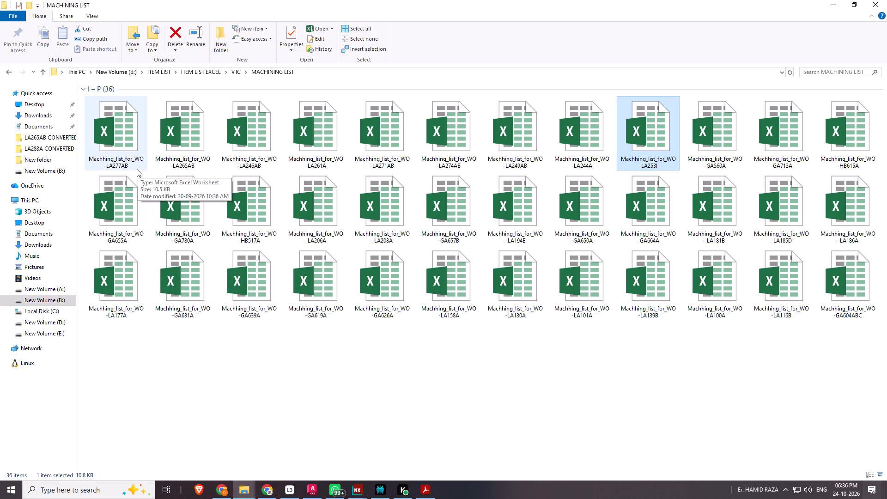
pyautogui.rightClick(341, 383)
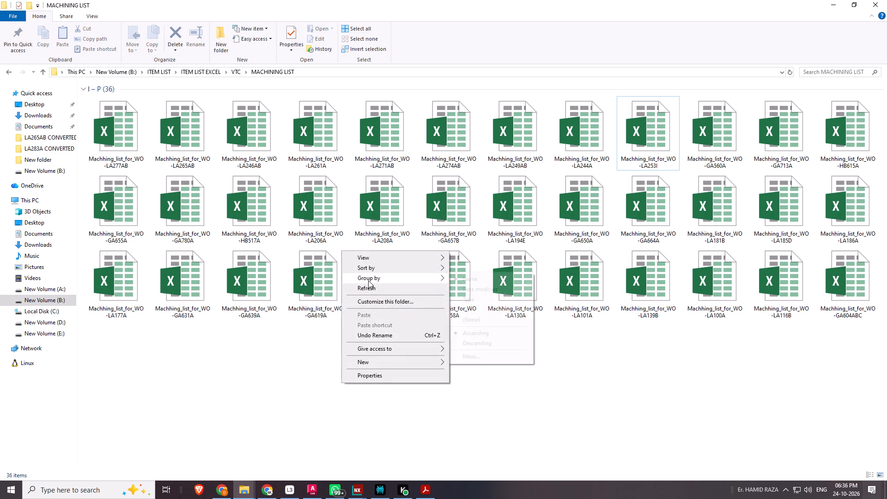
pyautogui.click(471, 288)
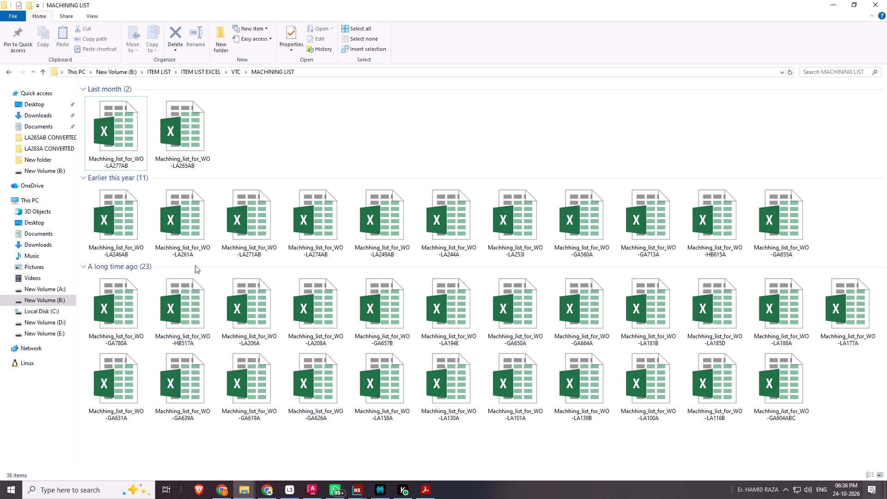
# Open Machhing_list_for_WO-LA249AB from the MACHINING LIST folder and review its item list from the top.
pyautogui.doubleClick(393, 231)
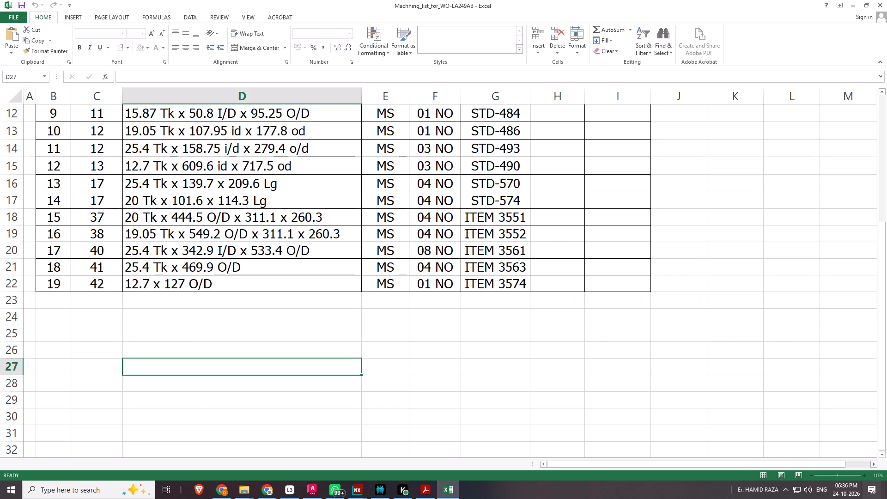
pyautogui.scroll(7, 393, 231)
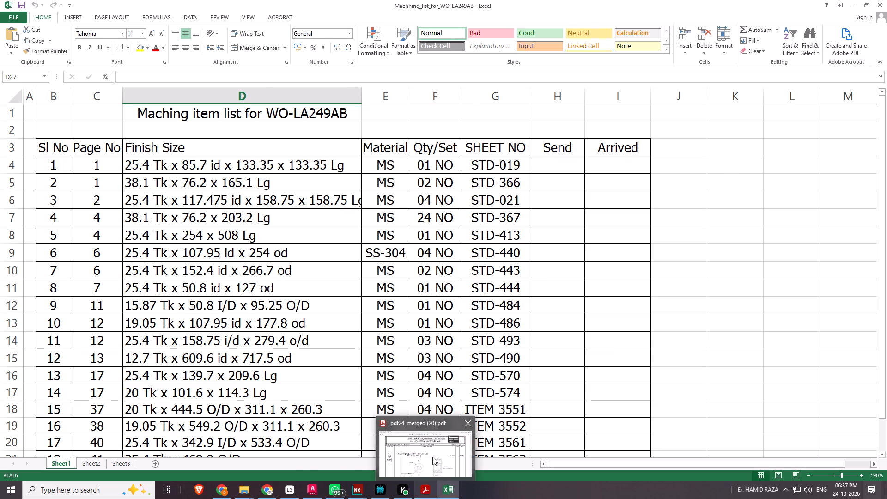
# Examine the items on pages 1 to 3 of the merged BOM PDF in Acrobat for comparison with the LA249AB machining list.
pyautogui.click(432, 457)
pyautogui.scroll(-15, 467, 267)
pyautogui.scroll(-10, 467, 266)
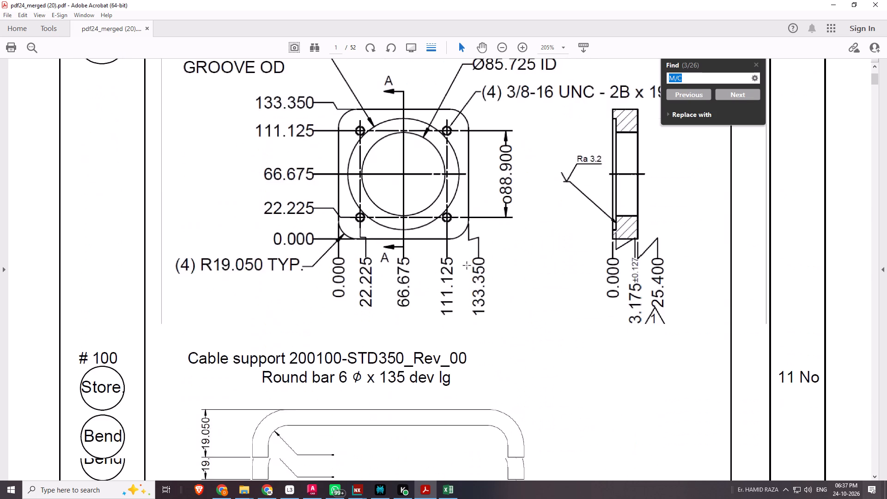
pyautogui.scroll(-20, 467, 266)
pyautogui.scroll(-15, 467, 265)
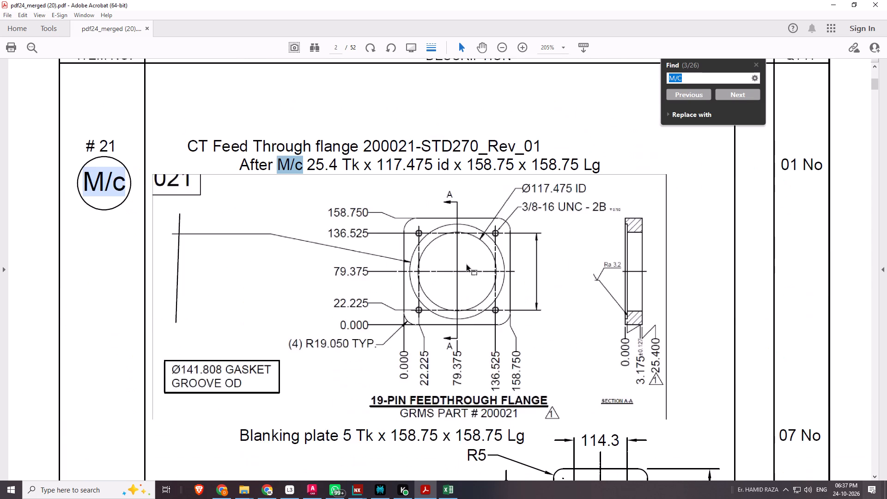
pyautogui.scroll(-16, 467, 265)
pyautogui.scroll(-14, 467, 265)
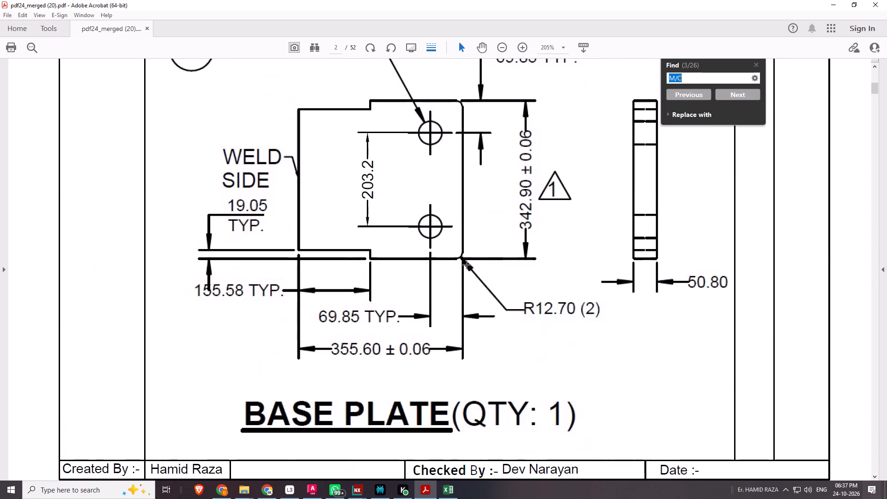
pyautogui.scroll(-16, 467, 265)
pyautogui.scroll(-14, 467, 265)
pyautogui.scroll(-8, 467, 265)
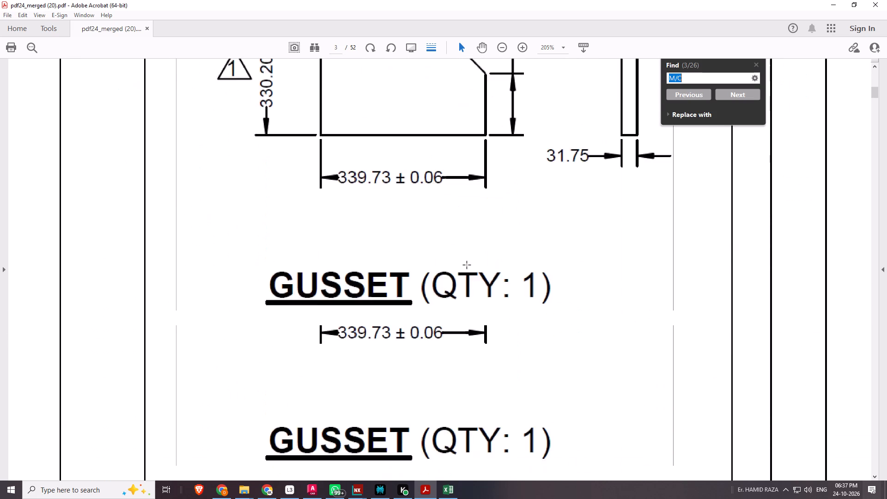
pyautogui.scroll(-15, 467, 265)
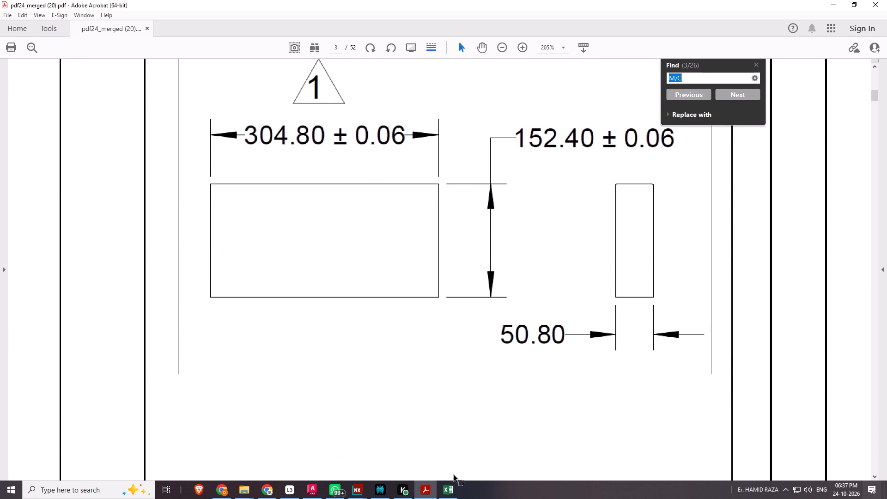
# Return to the LA249AB machining list in Excel, check its items, and close the workbook.
pyautogui.click(450, 489)
pyautogui.scroll(4, 353, 287)
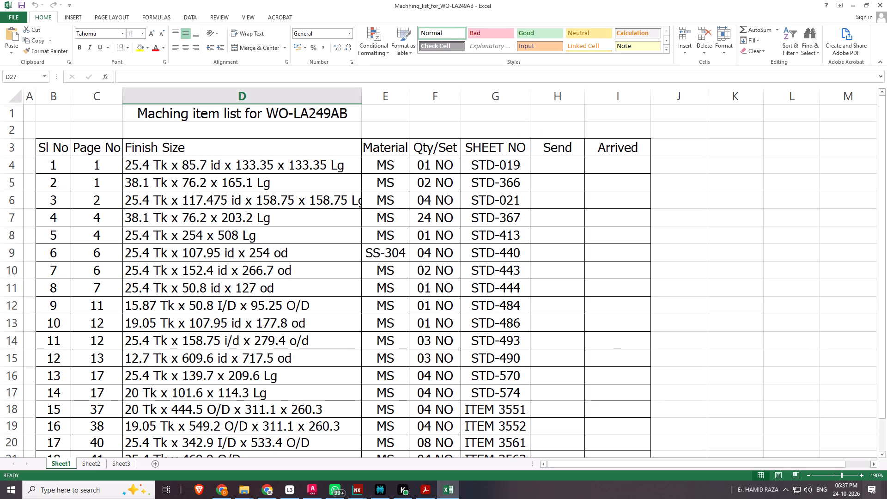
pyautogui.click(886, 0)
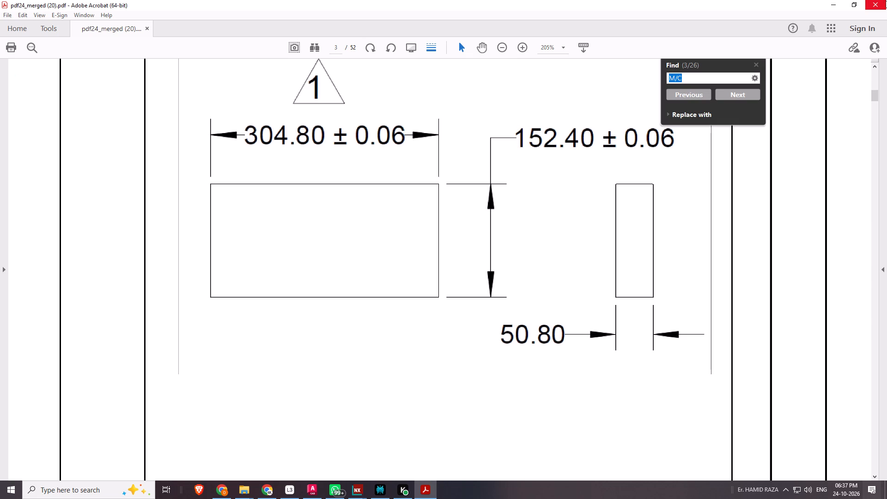
# Open Machhing_list_for_WO-LA285ABC-LA287AB from the root of New Volume (B:) in Excel.
pyautogui.click(247, 493)
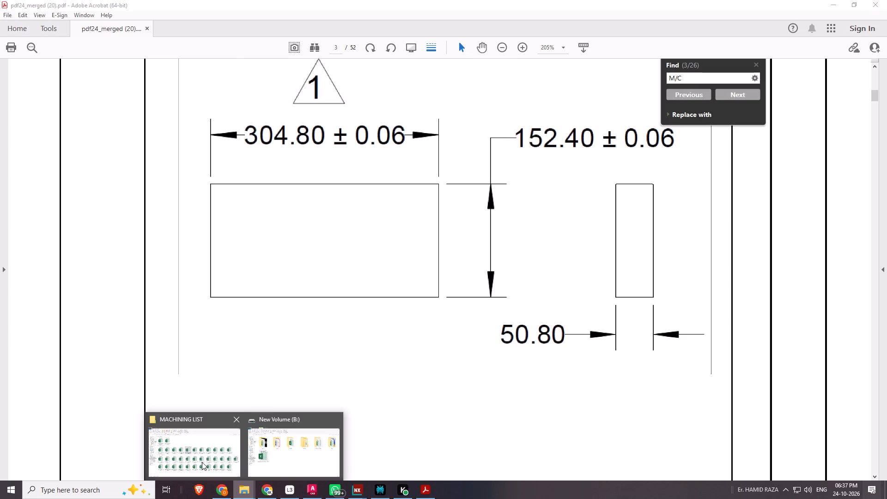
pyautogui.click(201, 458)
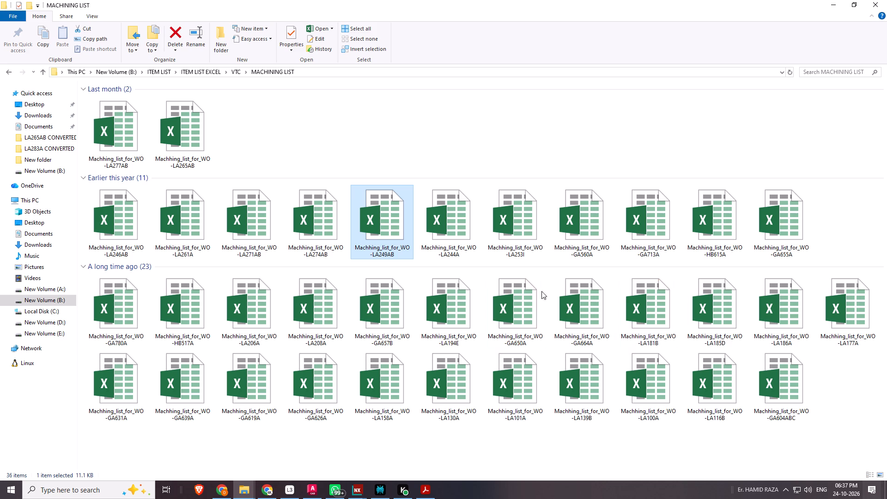
pyautogui.click(55, 296)
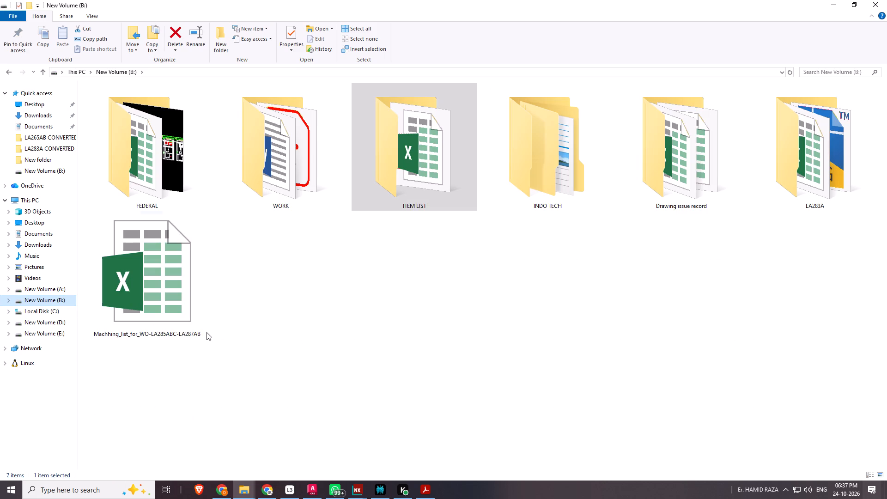
pyautogui.doubleClick(176, 313)
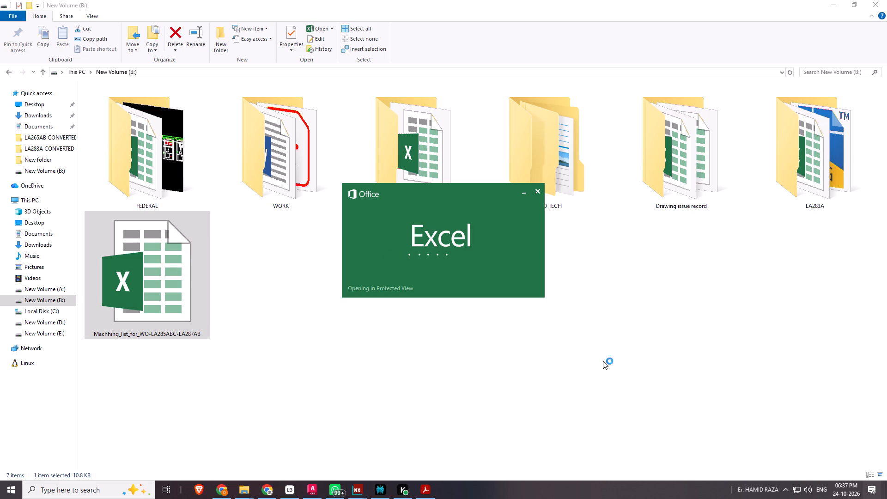
pyautogui.scroll(4, 454, 325)
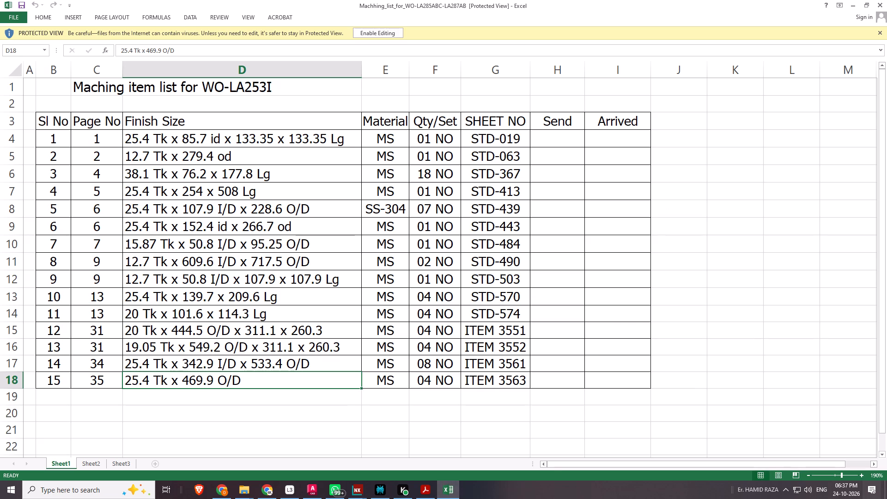
# Switch to the merged BOM PDF in Acrobat and review its items from page 3 back to page 1.
pyautogui.click(427, 483)
pyautogui.scroll(6, 675, 197)
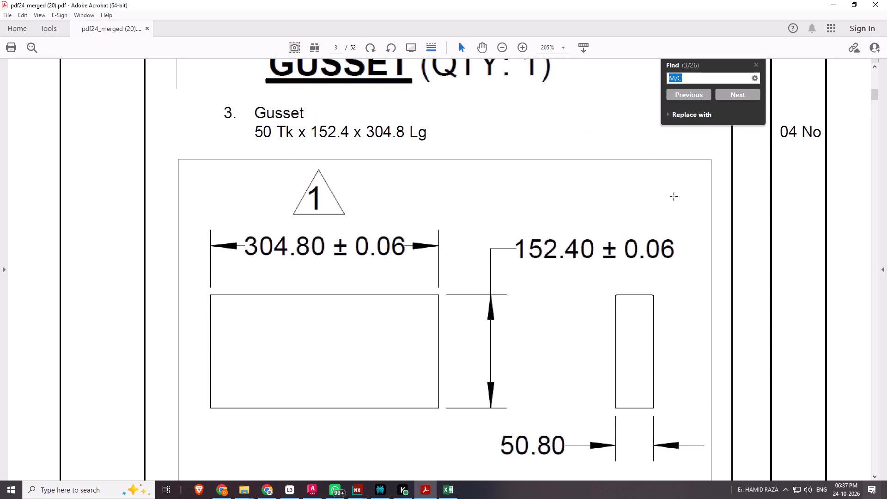
pyautogui.scroll(12, 674, 197)
pyautogui.scroll(10, 674, 197)
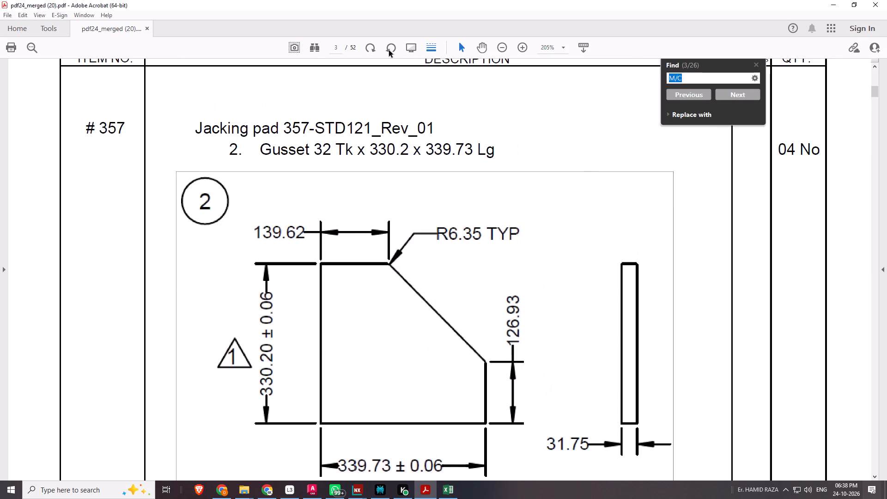
pyautogui.keyDown('ctrl'); pyautogui.scroll(-3, 445, 186); pyautogui.keyUp('ctrl')
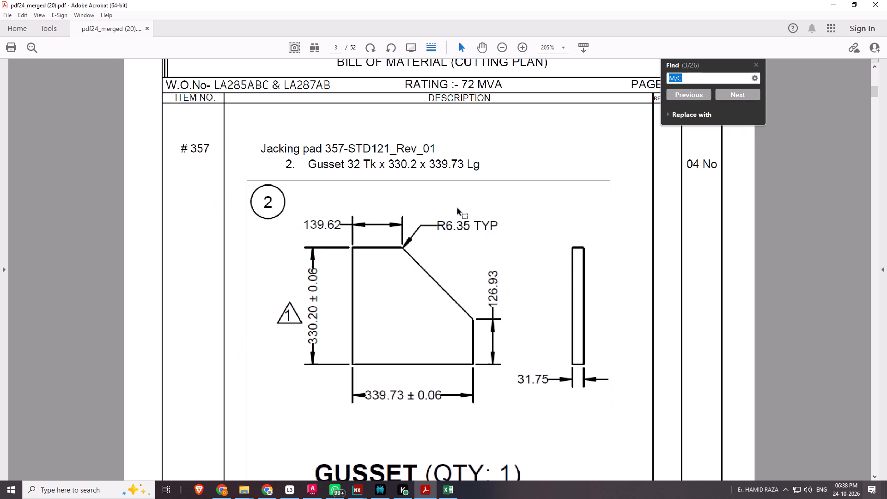
pyautogui.keyDown('ctrl'); pyautogui.scroll(-2, 458, 209); pyautogui.keyUp('ctrl')
pyautogui.scroll(9, 462, 211)
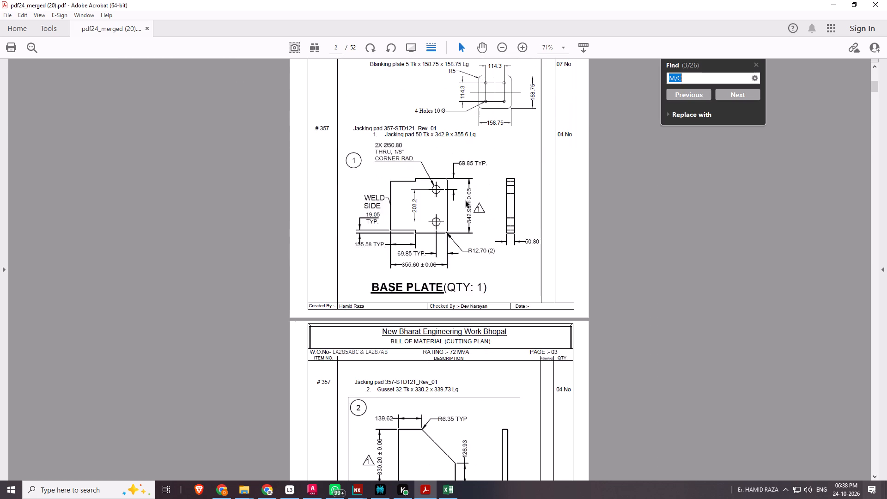
pyautogui.scroll(15, 466, 201)
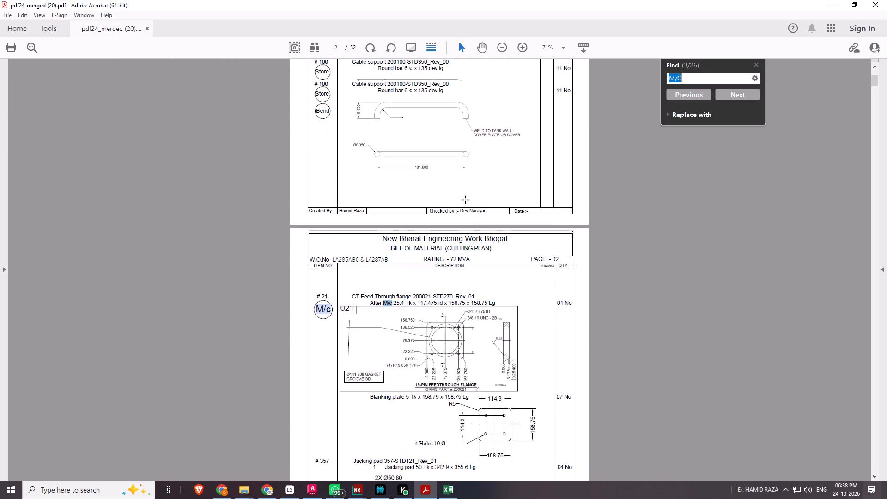
pyautogui.scroll(7, 466, 200)
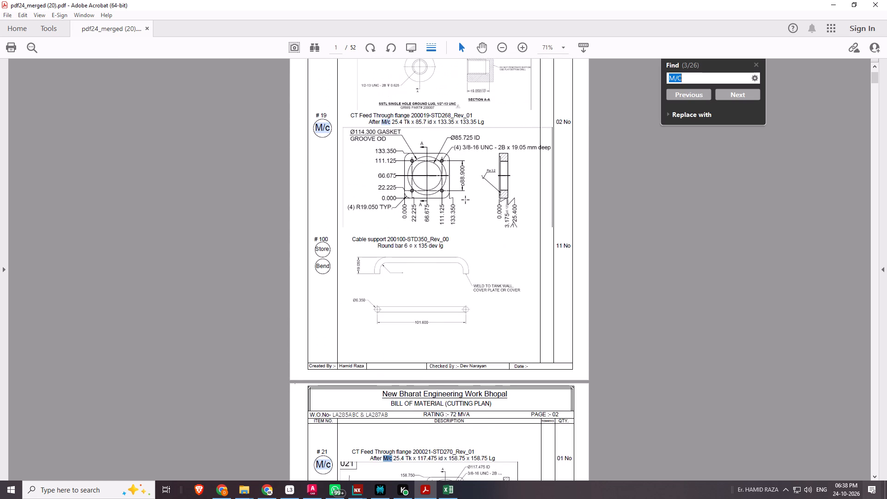
pyautogui.scroll(5, 466, 200)
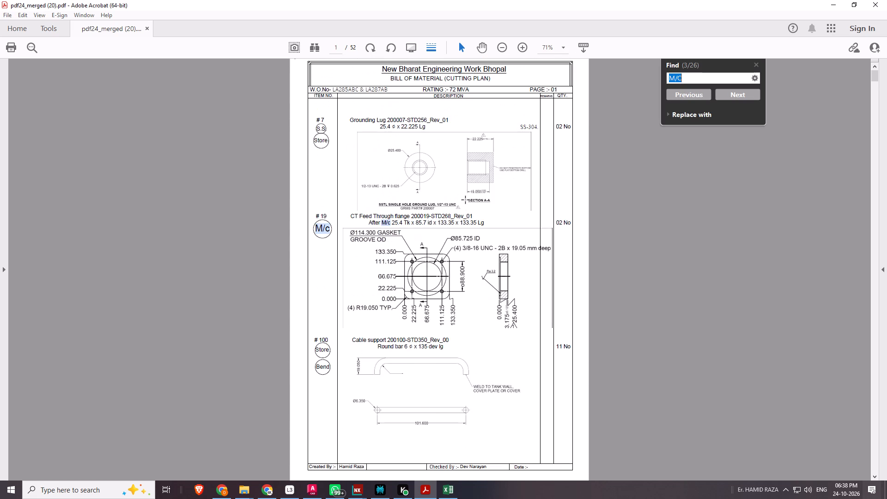
# Return to the LA285ABC-LA287AB workbook in Excel, enable editing, and set the STD-019 item's quantity to 02 NO.
pyautogui.click(450, 493)
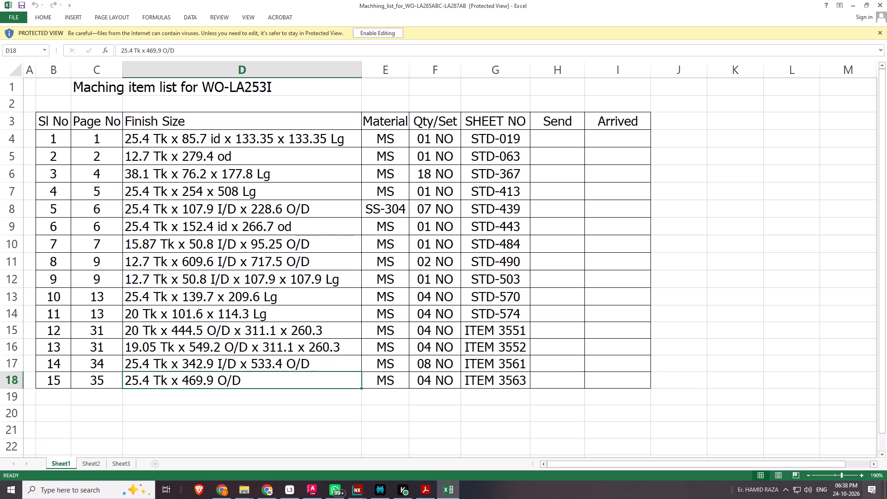
pyautogui.click(377, 31)
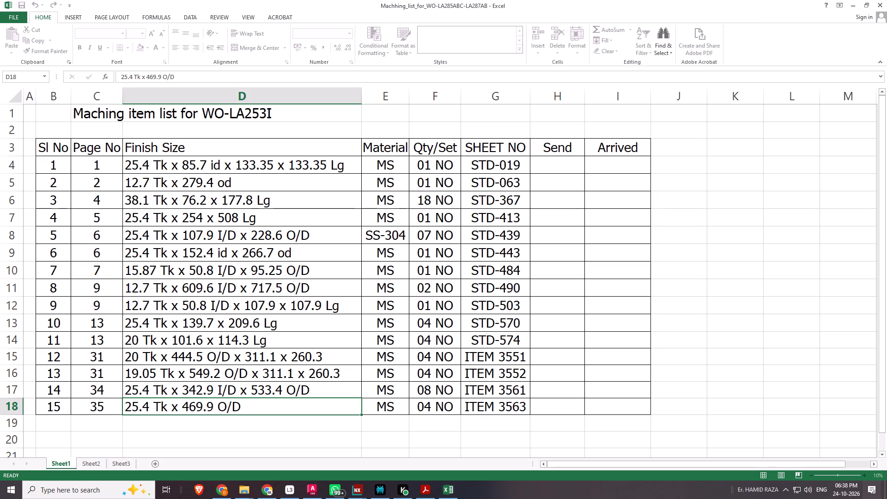
pyautogui.doubleClick(430, 163)
pyautogui.press('BackSpace')
pyautogui.press('2')
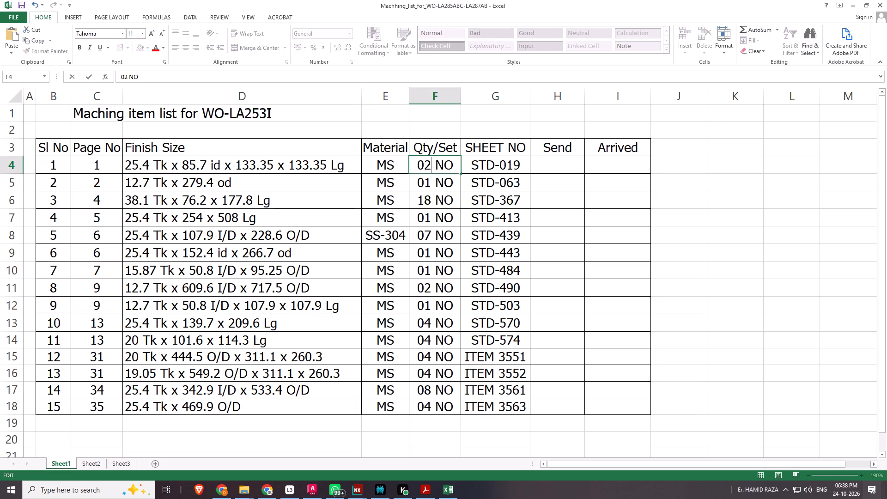
# Highlight the entire STD-019 item row in yellow.
pyautogui.click(10, 169)
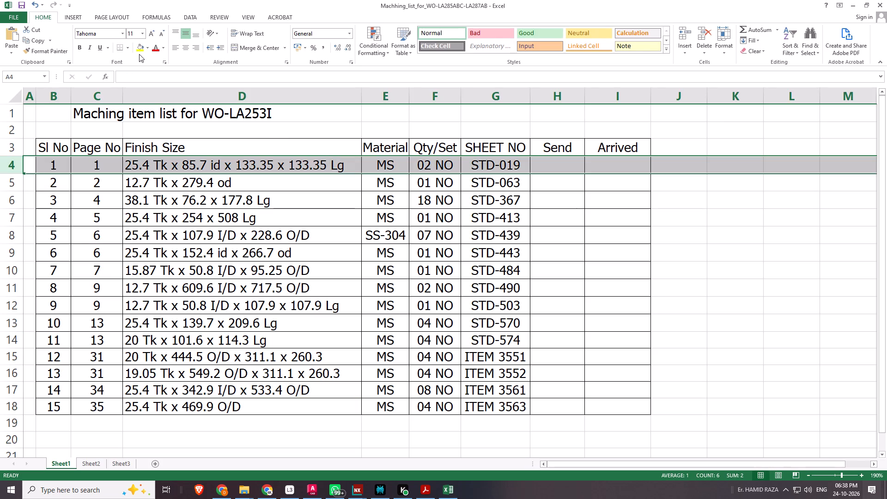
pyautogui.click(137, 46)
pyautogui.click(381, 277)
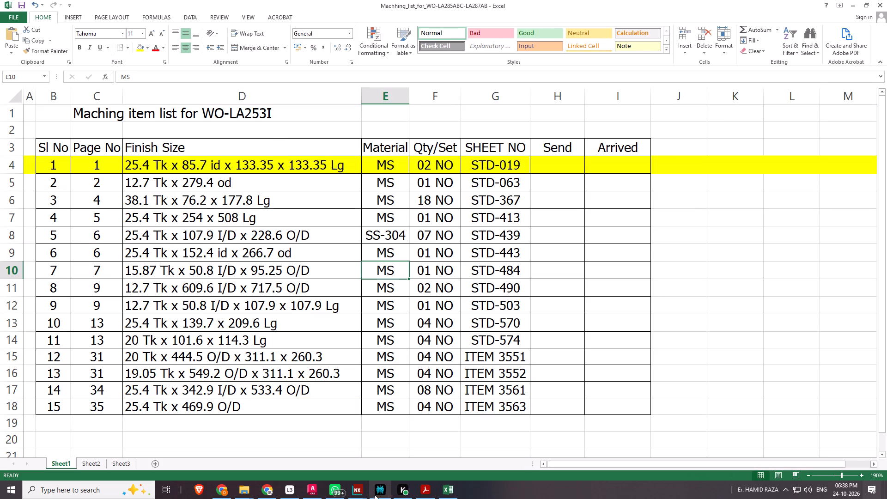
# Copy item #21's size, 25.4 Tk x 117.475 id x 158.75 x 158.75 Lg, from the PDF into a new Excel row below STD-019.
pyautogui.click(426, 497)
pyautogui.scroll(-7, 501, 282)
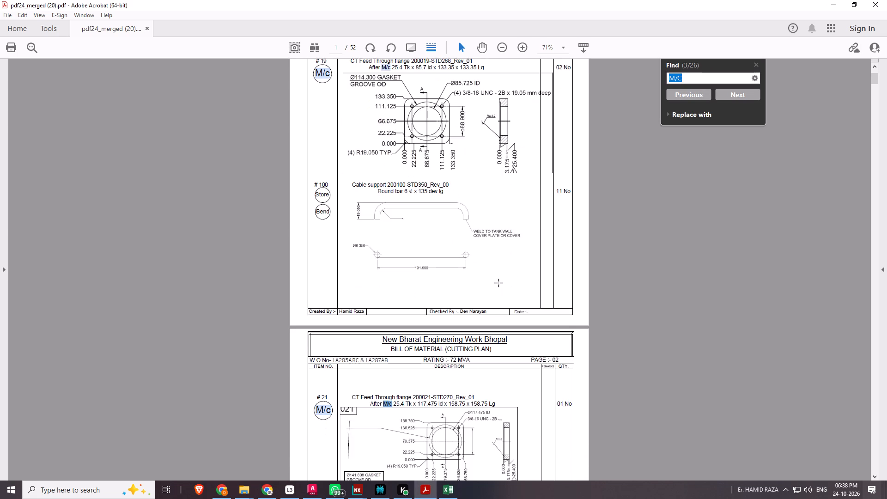
pyautogui.scroll(-7, 497, 286)
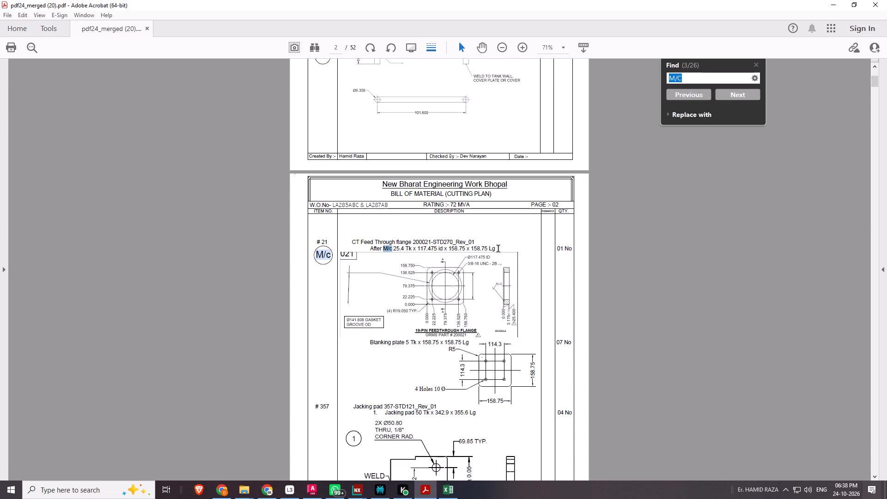
pyautogui.moveTo(497, 249); pyautogui.dragTo(394, 252)
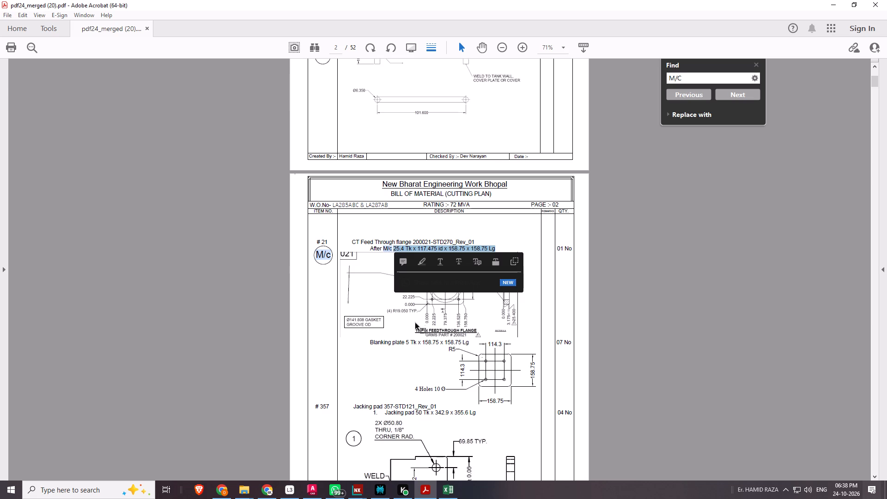
pyautogui.hotkey('ctrl', 'c')
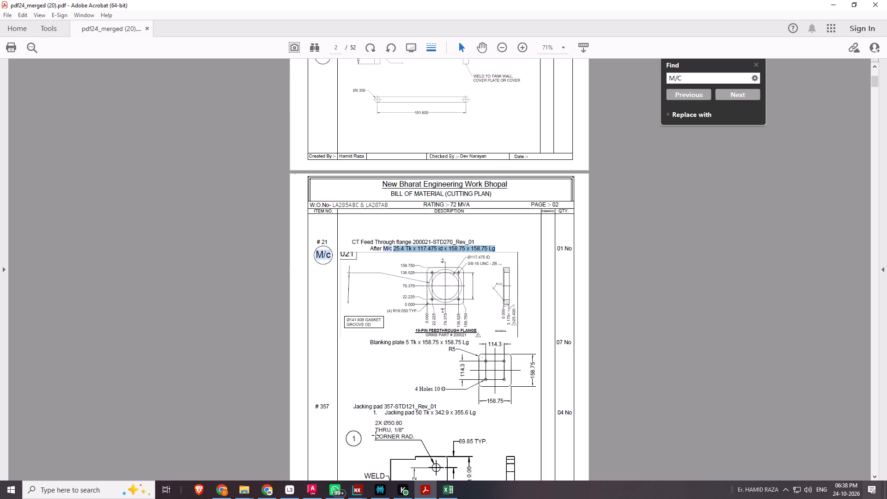
pyautogui.click(451, 489)
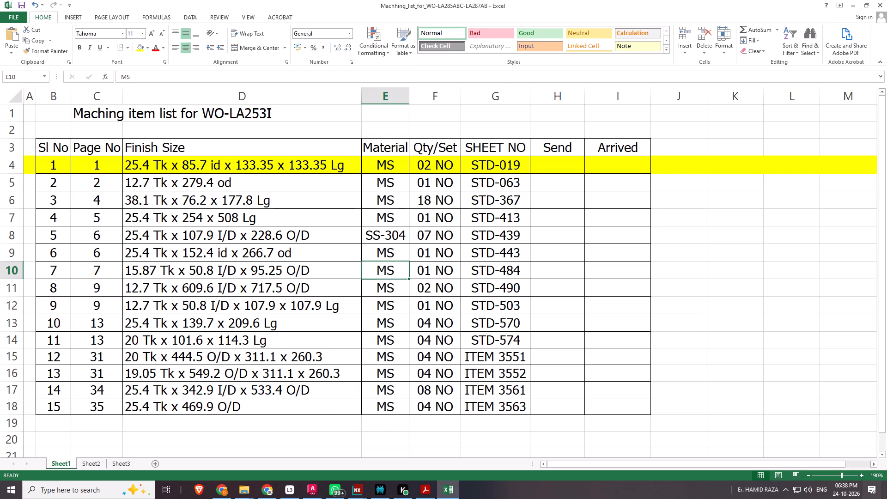
pyautogui.click(12, 185)
pyautogui.rightClick(12, 185)
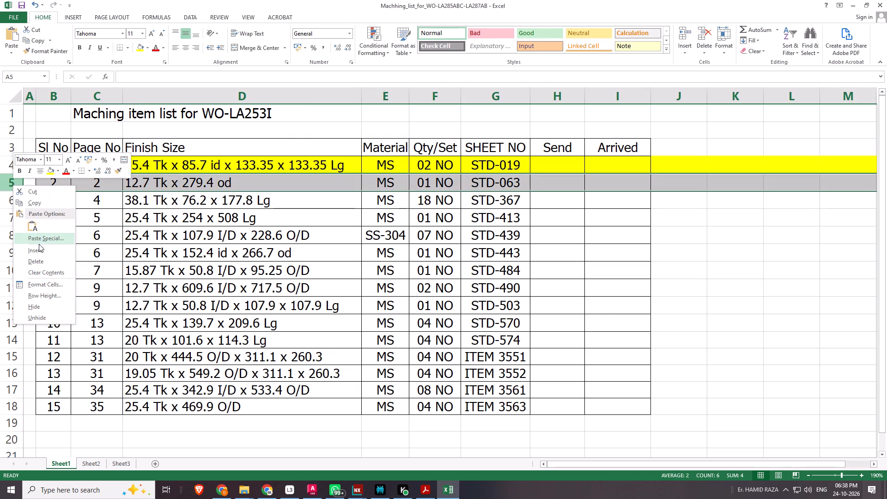
pyautogui.click(40, 248)
pyautogui.click(191, 187)
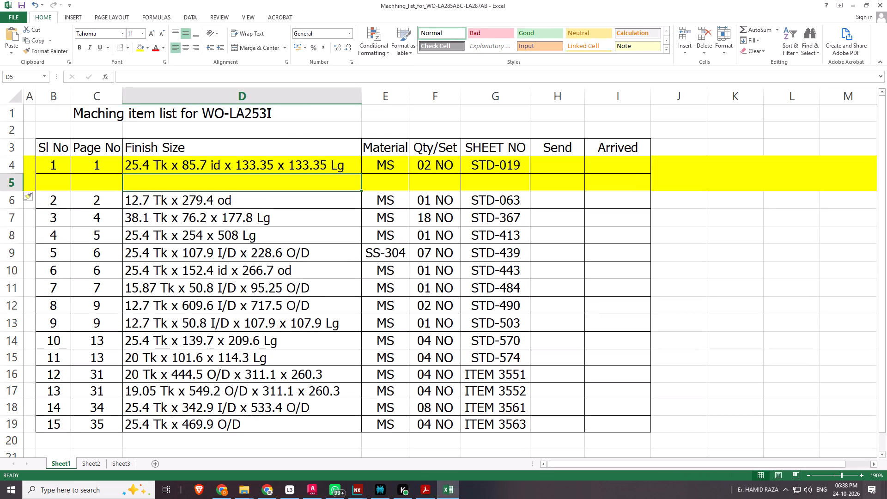
pyautogui.hotkey('ctrl', 'v')
# Fill the new row with page number 2, material MS and quantity 01 NO.
pyautogui.click(101, 182)
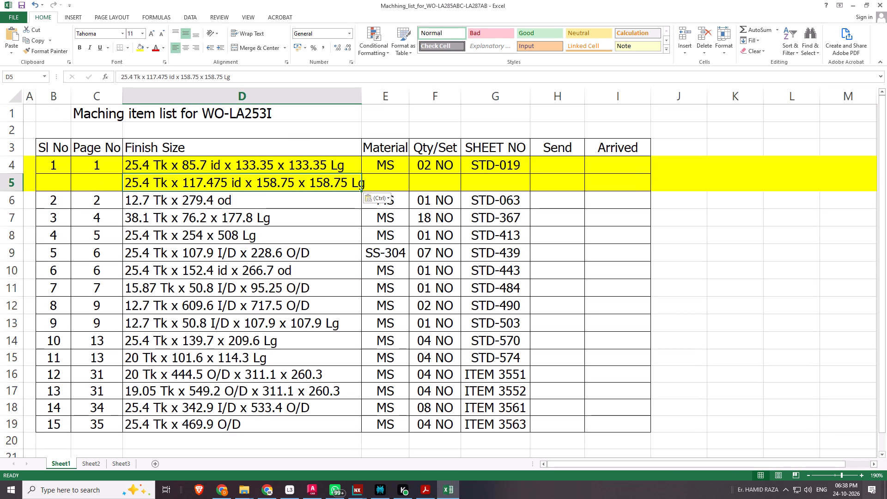
pyautogui.click(101, 181)
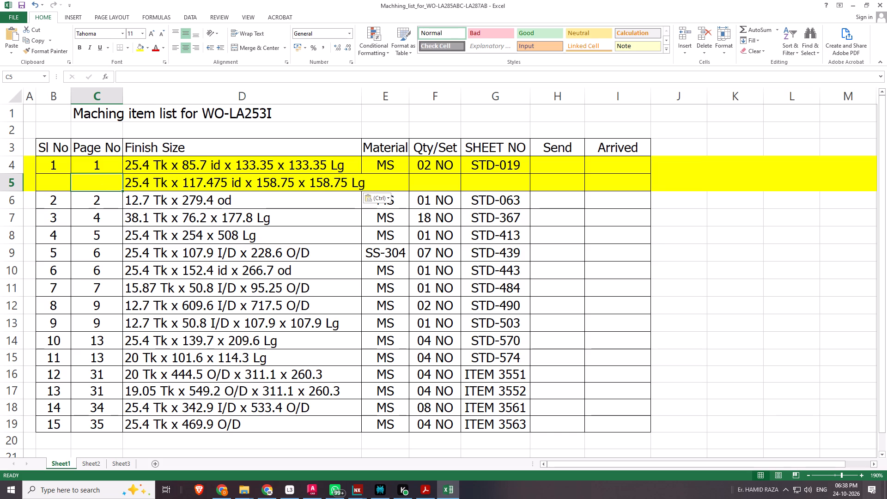
pyautogui.press('2')
pyautogui.click(386, 178)
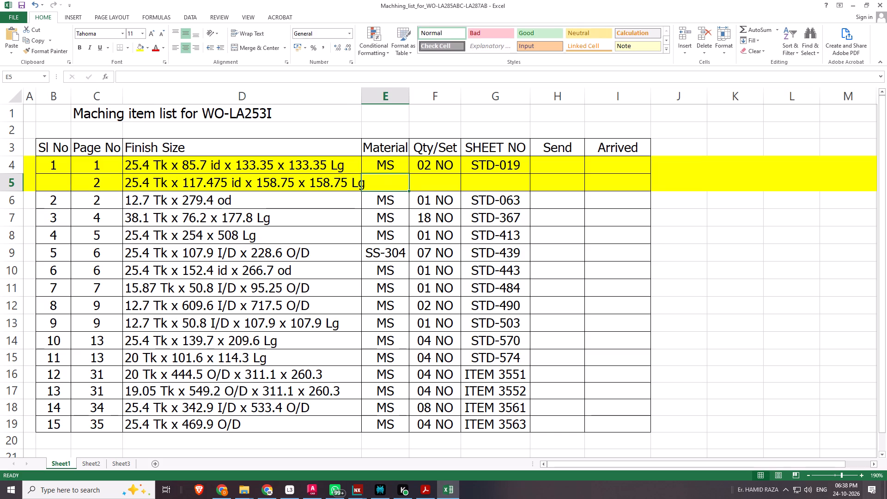
pyautogui.press('m')
pyautogui.click(427, 185)
pyautogui.click(428, 199)
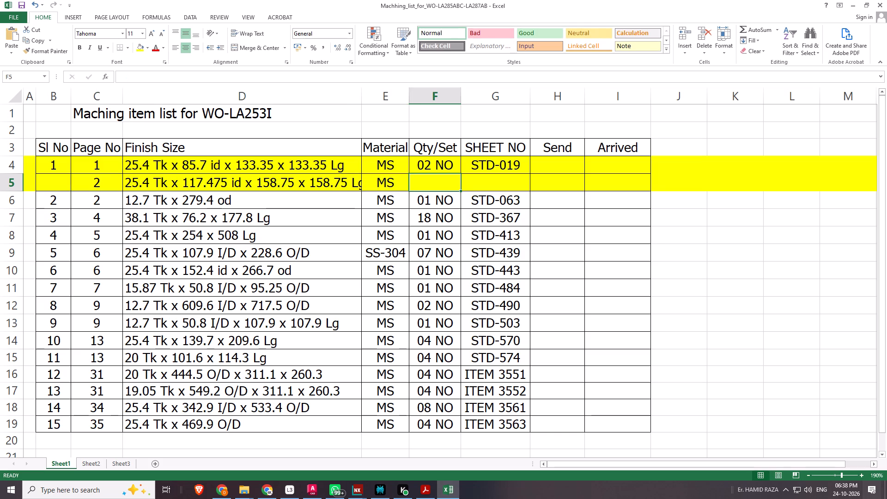
pyautogui.hotkey('ctrl', 'c')
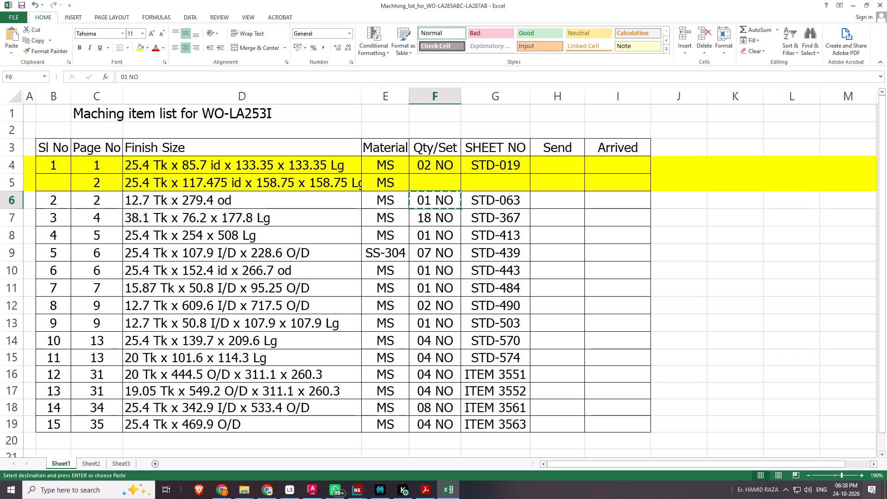
pyautogui.click(425, 182)
pyautogui.hotkey('ctrl', 'v')
# Enter sheet number STD-021 for the new 117.475 id flange row, filling down from STD-019.
pyautogui.click(510, 181)
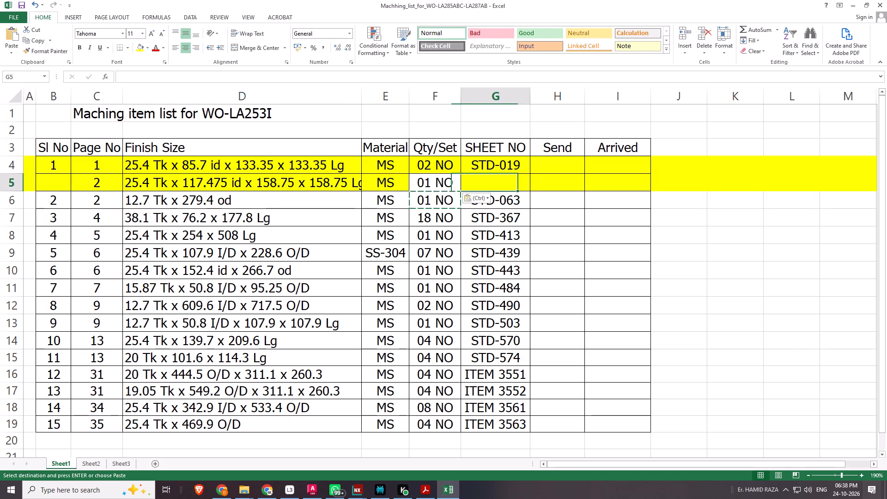
pyautogui.click(507, 160)
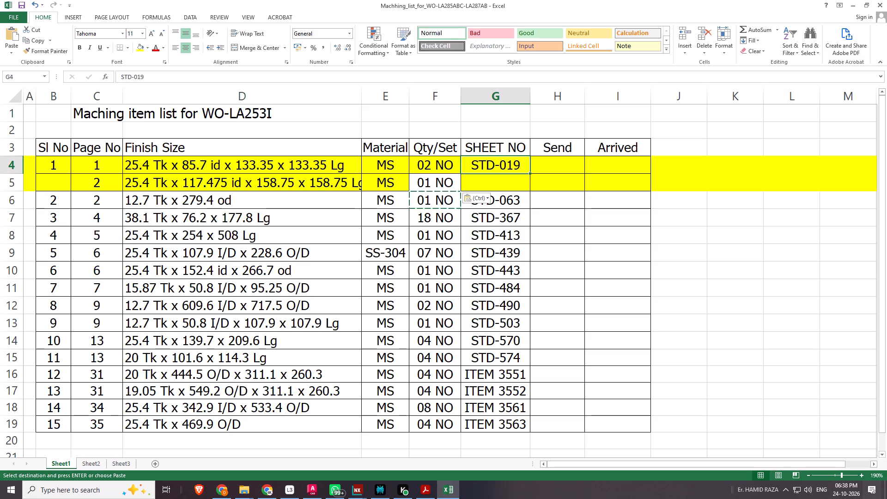
pyautogui.moveTo(528, 174); pyautogui.dragTo(527, 188)
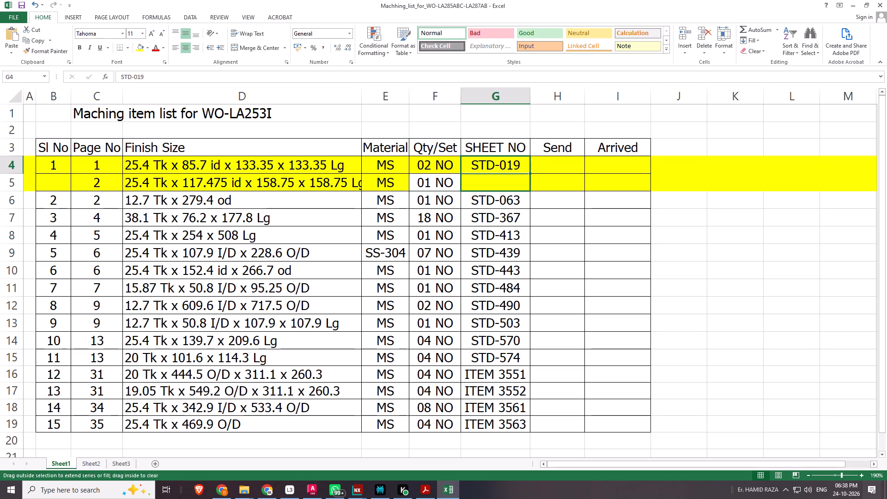
pyautogui.doubleClick(521, 183)
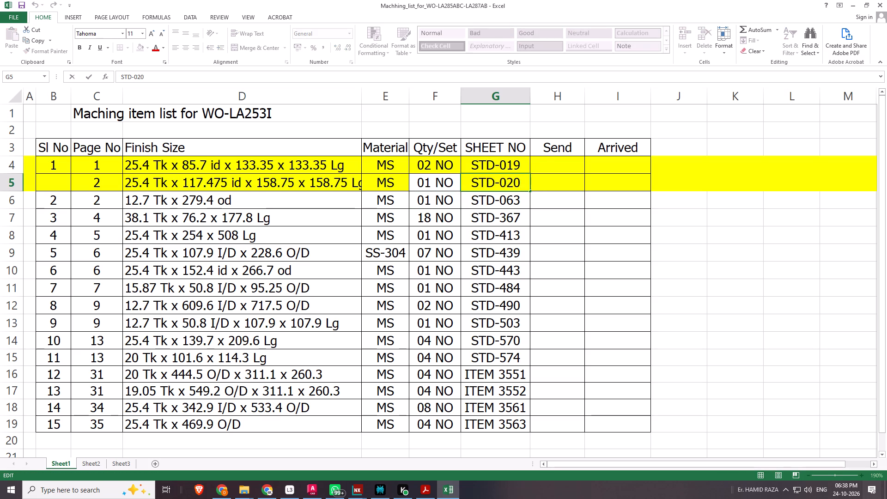
pyautogui.press('BackSpace')
pyautogui.press('1')
# Highlight the entire STD-021 row in yellow and save the workbook.
pyautogui.click(16, 184)
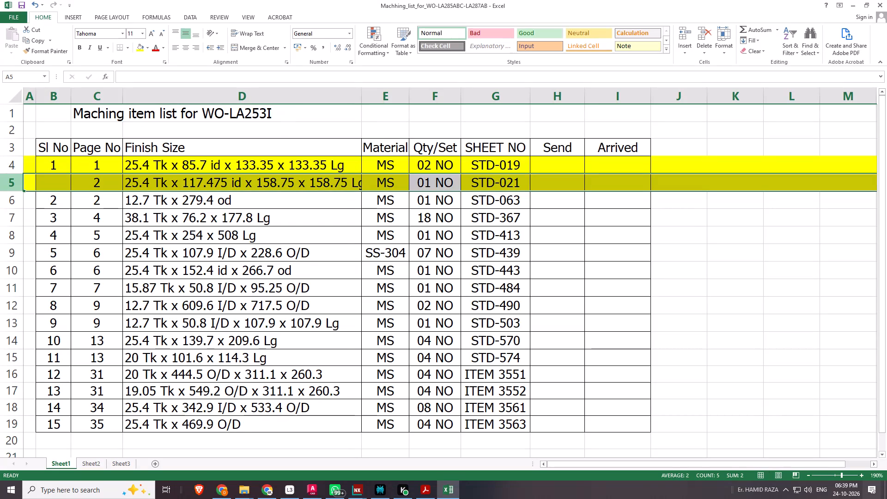
pyautogui.click(140, 45)
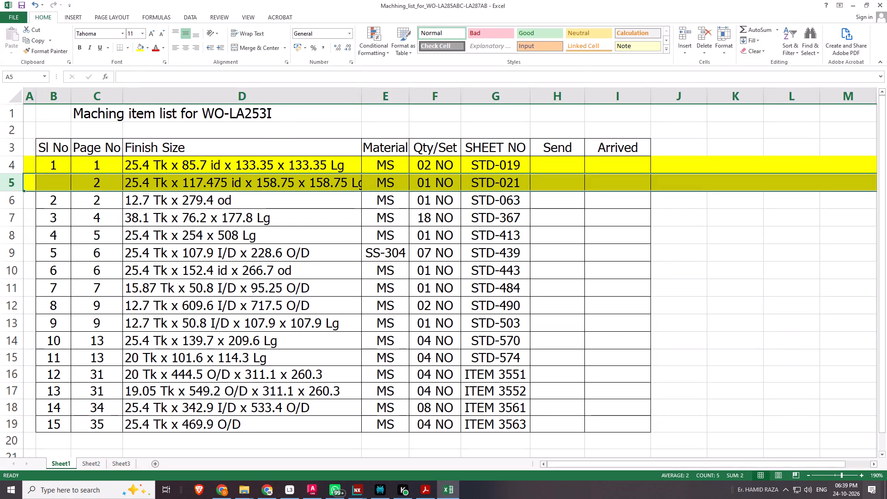
pyautogui.click(548, 341)
pyautogui.hotkey('ctrl', 's')
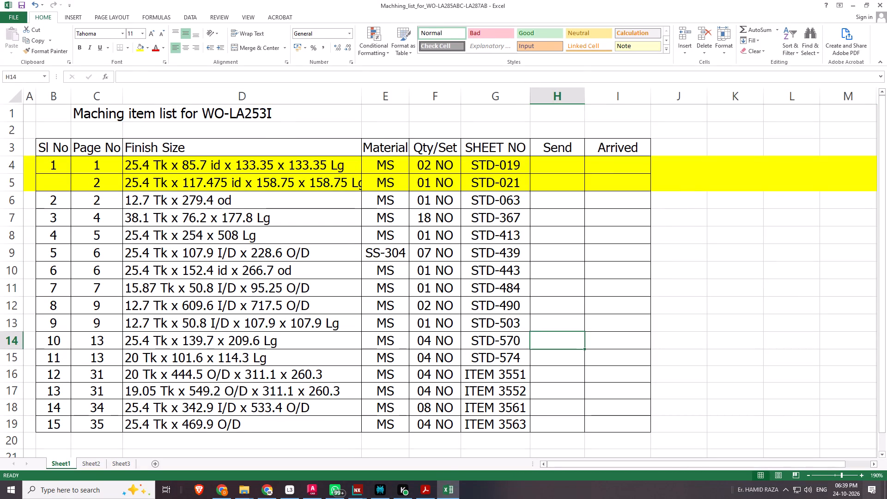
# Switch to the merged BOM PDF in Acrobat and check pages 2 to 4 for the next M/C item.
pyautogui.click(426, 485)
pyautogui.scroll(-3, 488, 225)
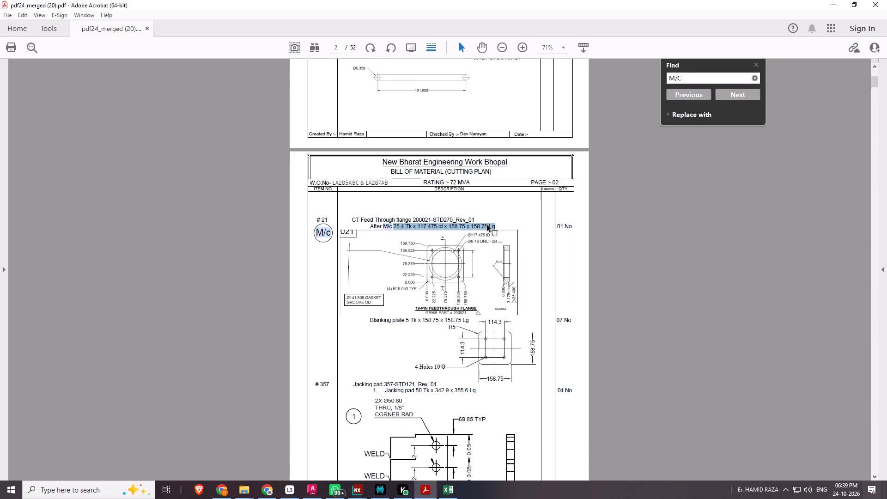
pyautogui.scroll(-13, 487, 225)
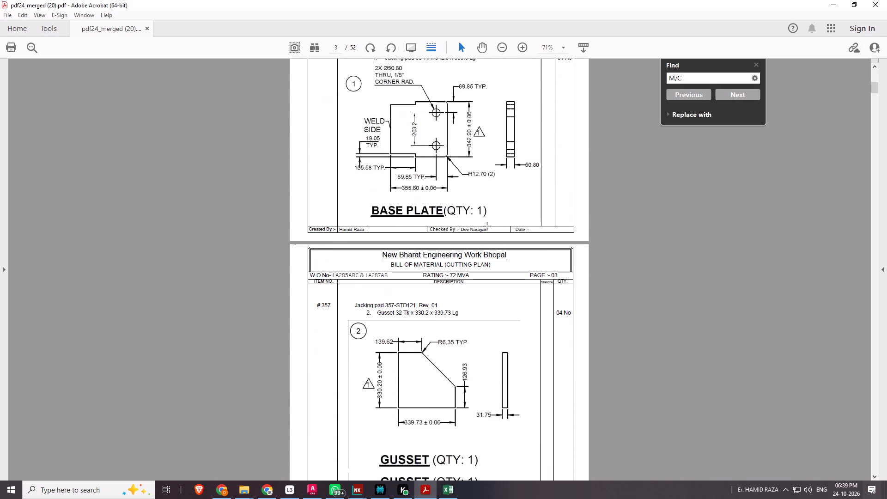
pyautogui.scroll(-8, 487, 226)
pyautogui.scroll(13, 487, 226)
pyautogui.scroll(-19, 487, 226)
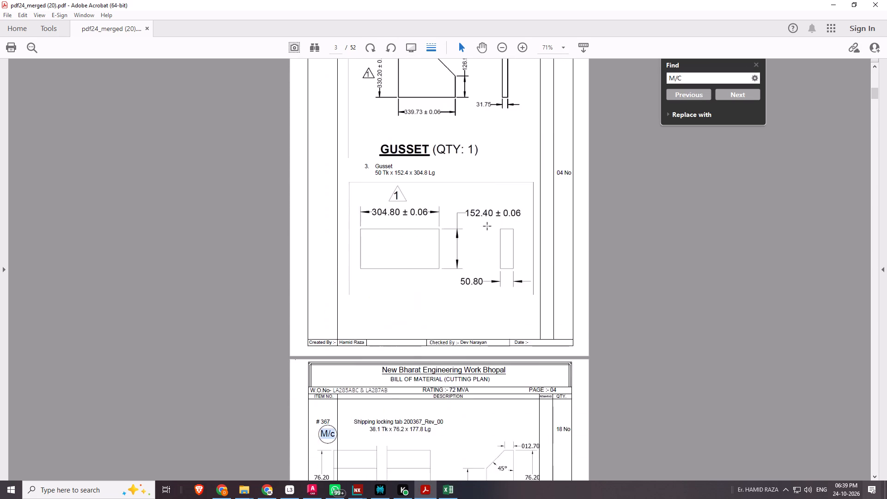
pyautogui.scroll(-13, 487, 226)
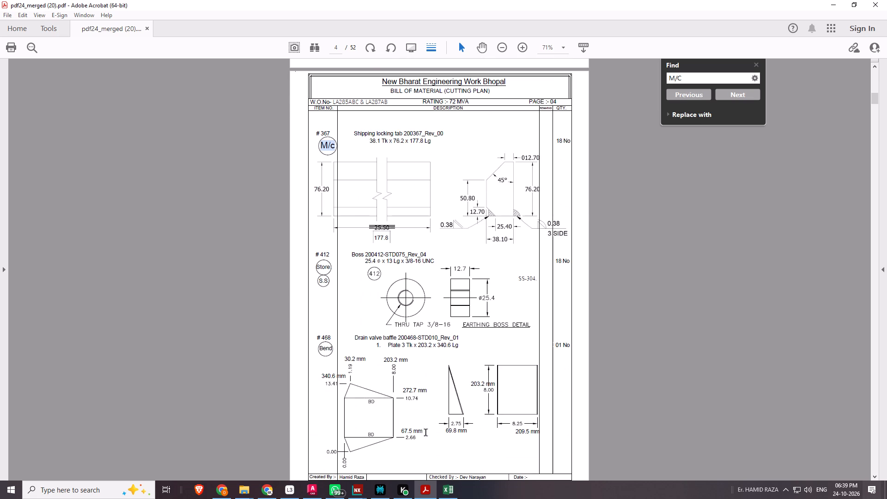
# Switch to the Excel machining list and highlight the entire STD-367 row in yellow.
pyautogui.click(452, 496)
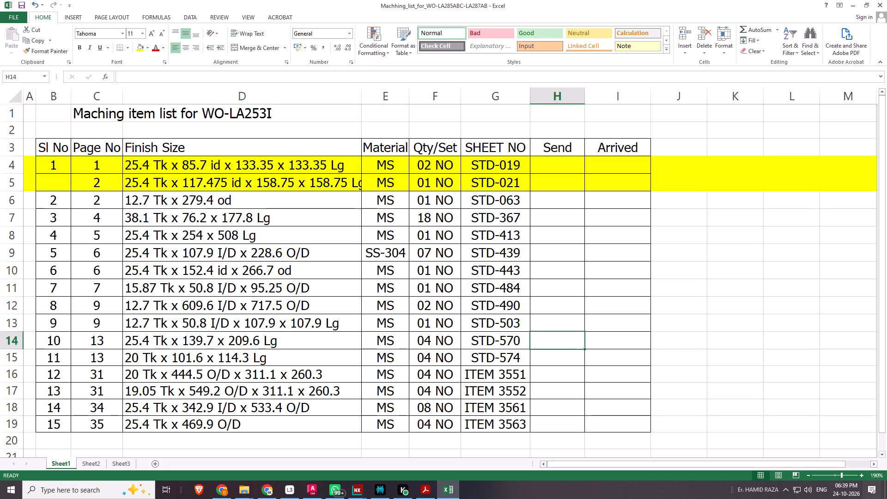
pyautogui.click(17, 221)
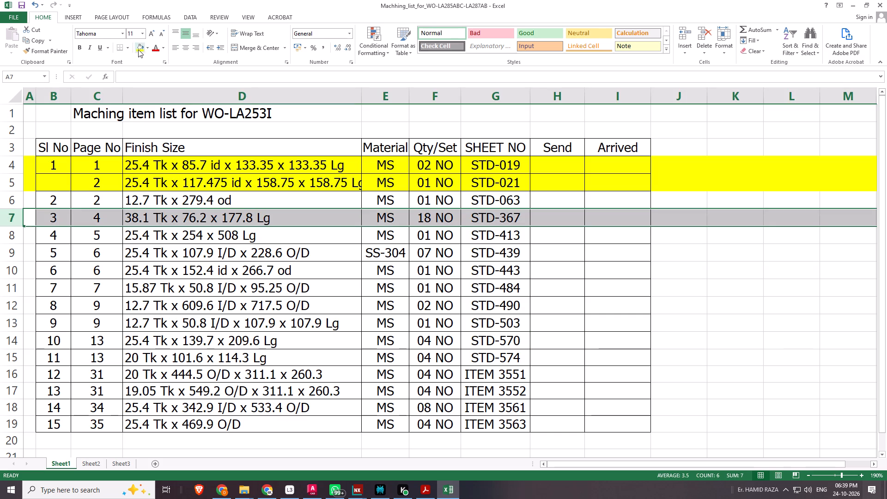
pyautogui.click(138, 49)
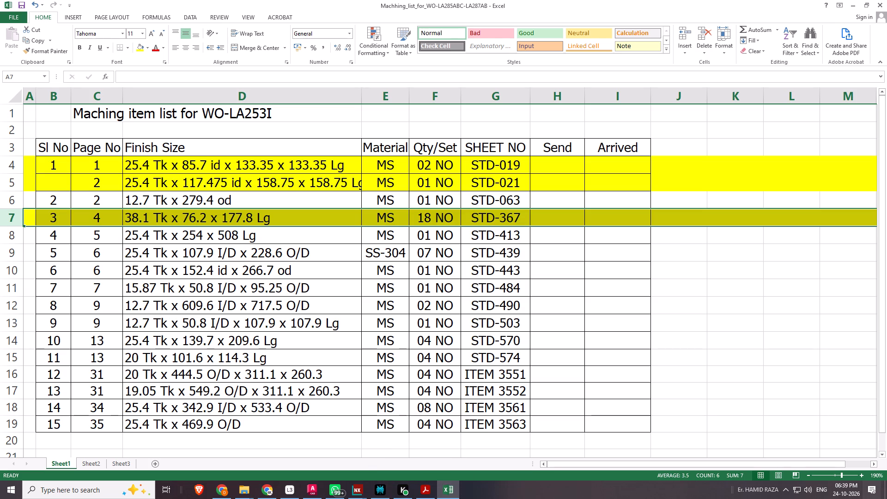
# Switch to the merged BOM PDF in Acrobat and examine the pages around item 367 through page 5 for the next M/C item.
pyautogui.click(419, 490)
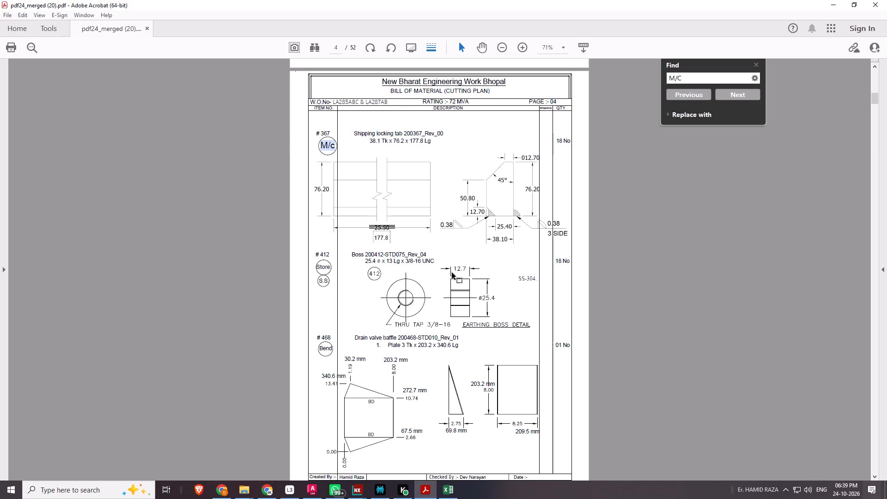
pyautogui.scroll(6, 452, 264)
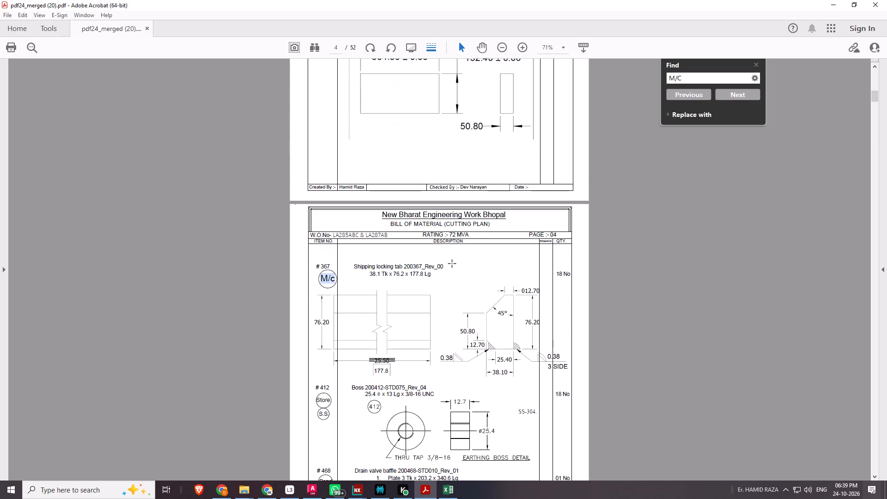
pyautogui.scroll(12, 452, 264)
pyautogui.scroll(-17, 452, 263)
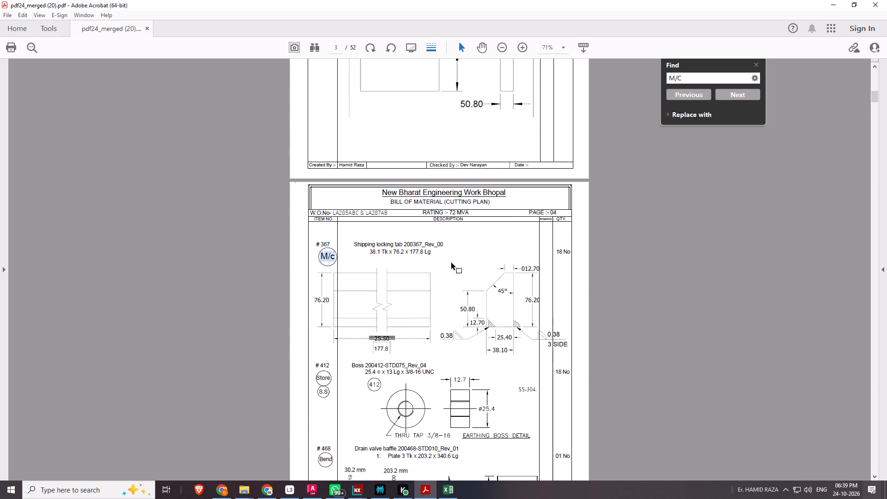
pyautogui.scroll(-15, 452, 263)
pyautogui.scroll(-6, 451, 263)
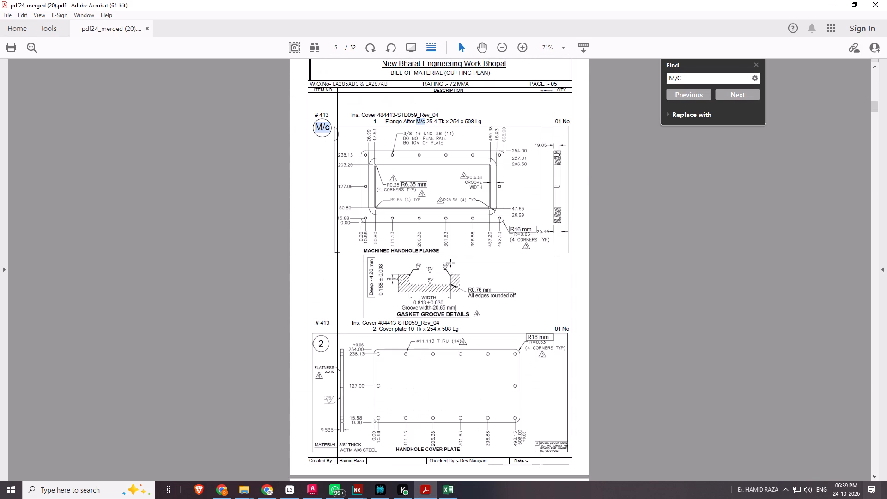
pyautogui.scroll(-7, 451, 263)
pyautogui.scroll(3, 451, 263)
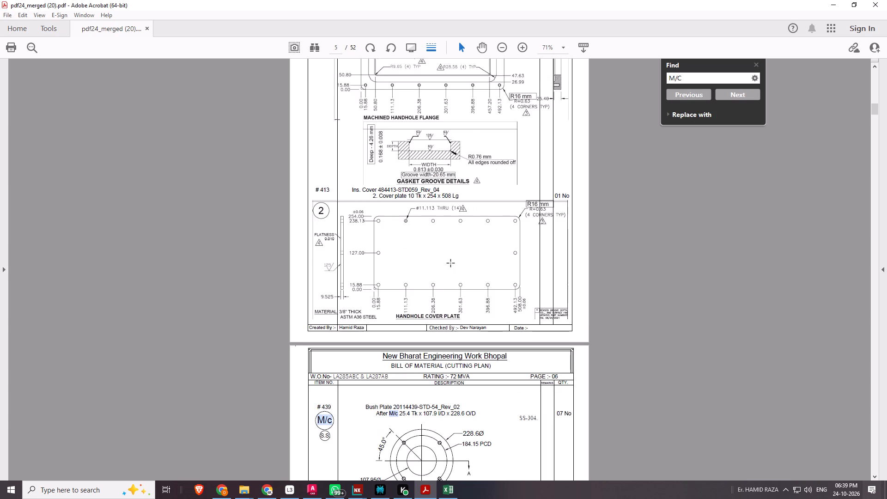
pyautogui.scroll(20, 451, 263)
pyautogui.scroll(5, 451, 263)
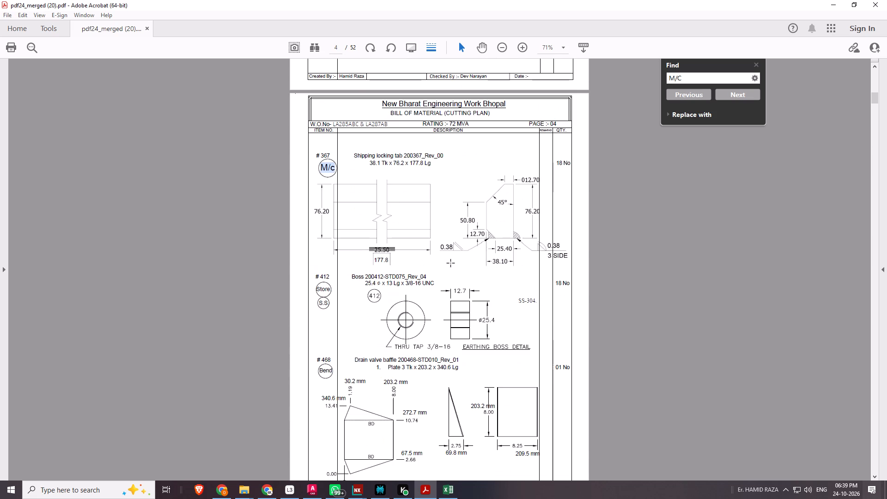
pyautogui.scroll(-16, 451, 263)
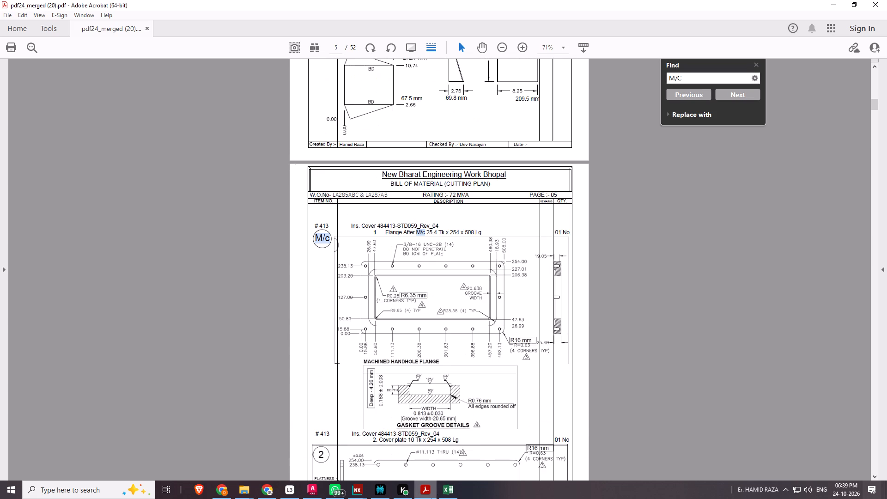
# Switch to the Excel machining list and highlight the entire STD-413 row in yellow.
pyautogui.click(448, 492)
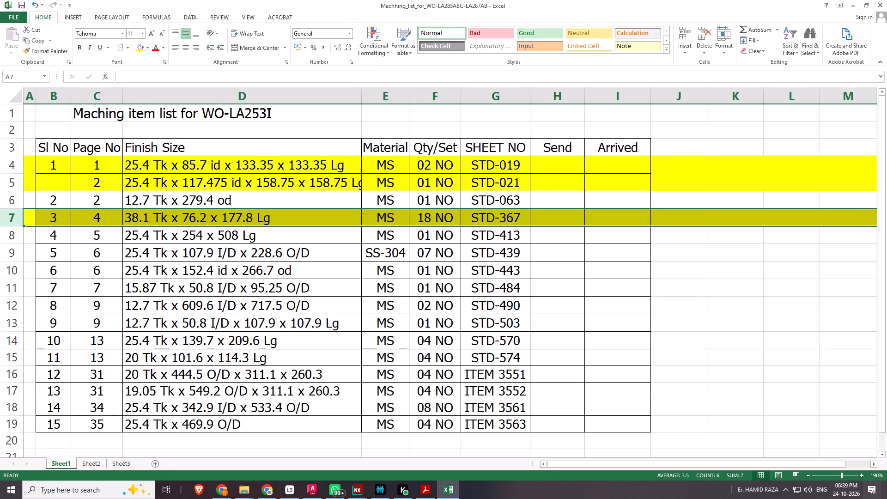
pyautogui.click(17, 237)
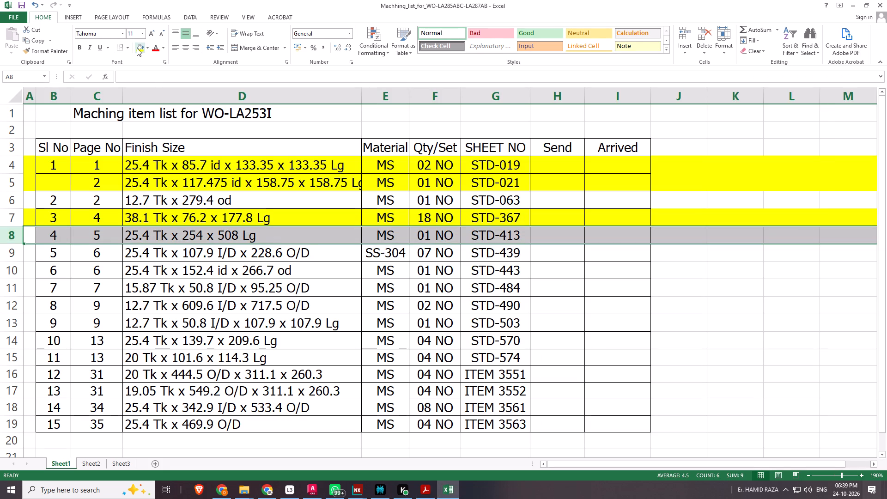
pyautogui.click(137, 48)
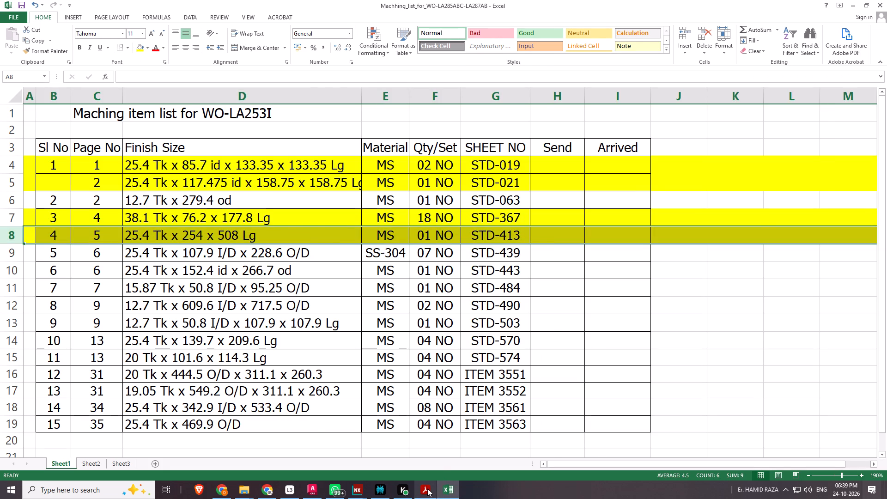
# Check bush plate item 439 on page 6 of the BOM PDF and highlight the entire STD-439 row in yellow in the Excel list.
pyautogui.click(427, 488)
pyautogui.scroll(-7, 449, 279)
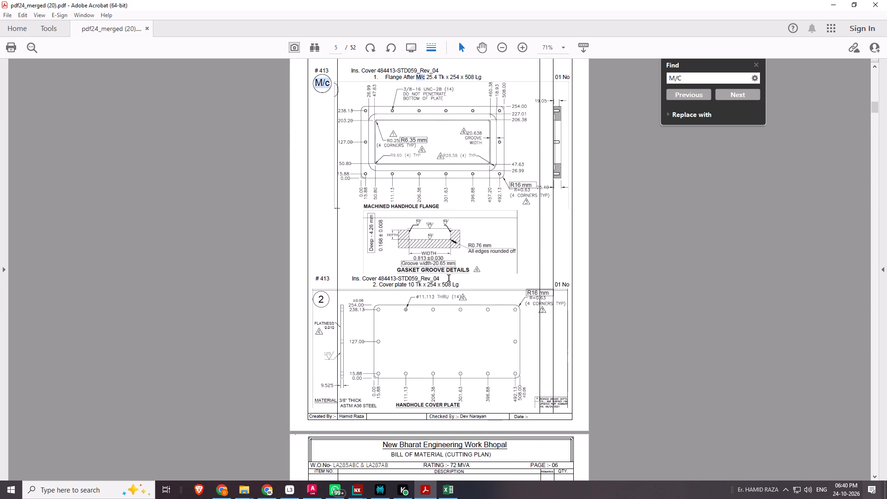
pyautogui.scroll(-11, 449, 279)
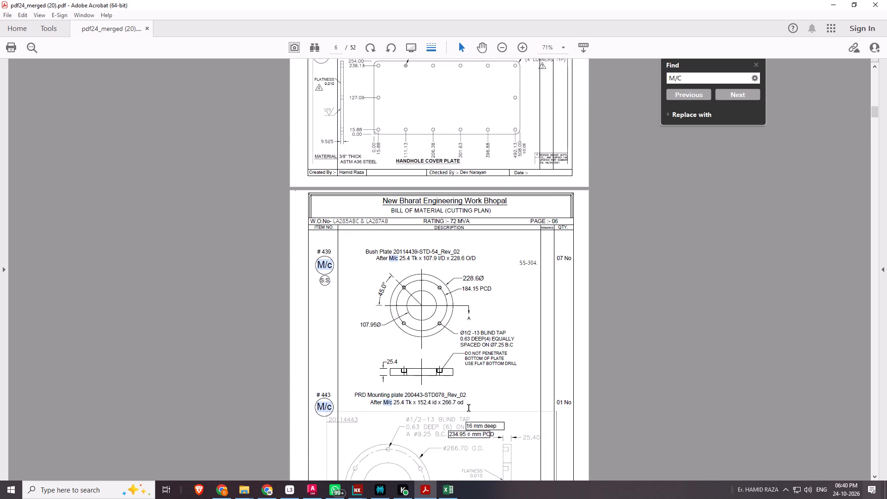
pyautogui.click(452, 490)
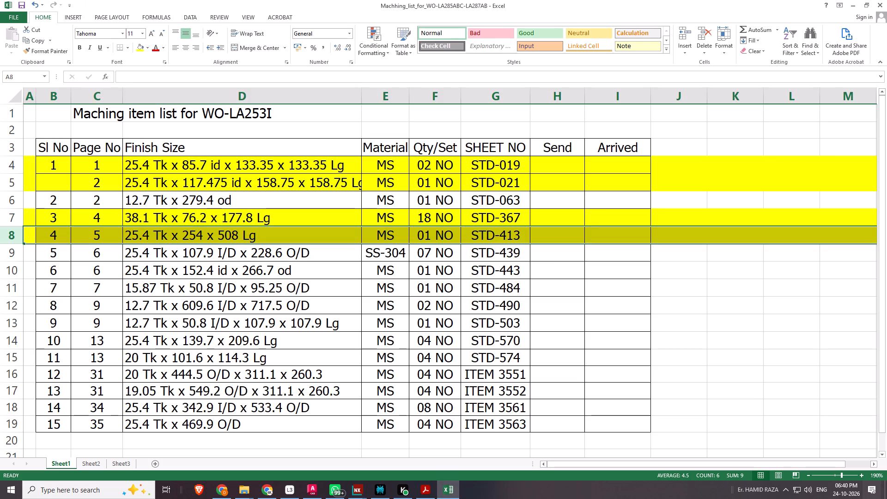
pyautogui.click(16, 255)
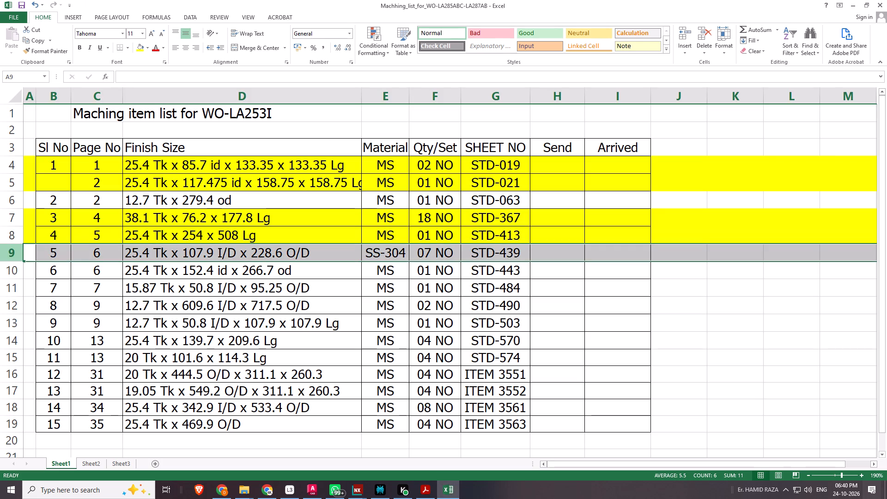
pyautogui.click(139, 48)
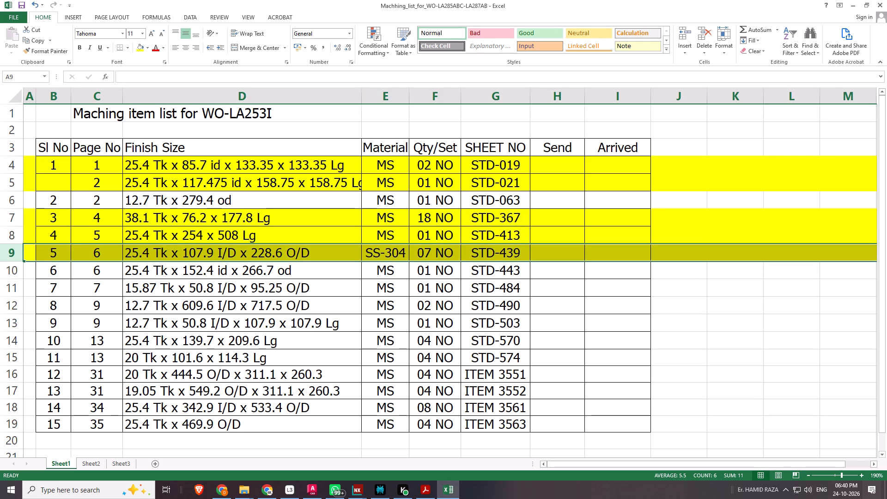
# Check PRD mounting plate item 443 on page 6 of the BOM PDF, then return to the Excel machining list.
pyautogui.click(426, 489)
pyautogui.scroll(-7, 462, 292)
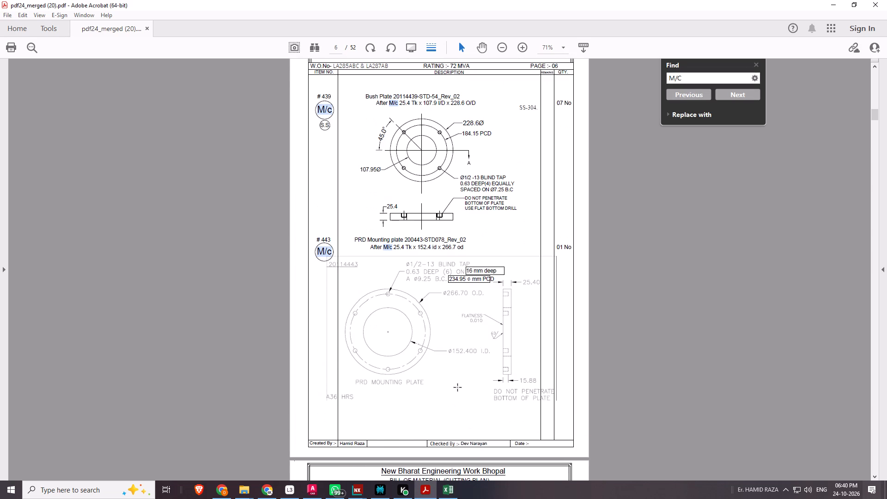
pyautogui.click(450, 493)
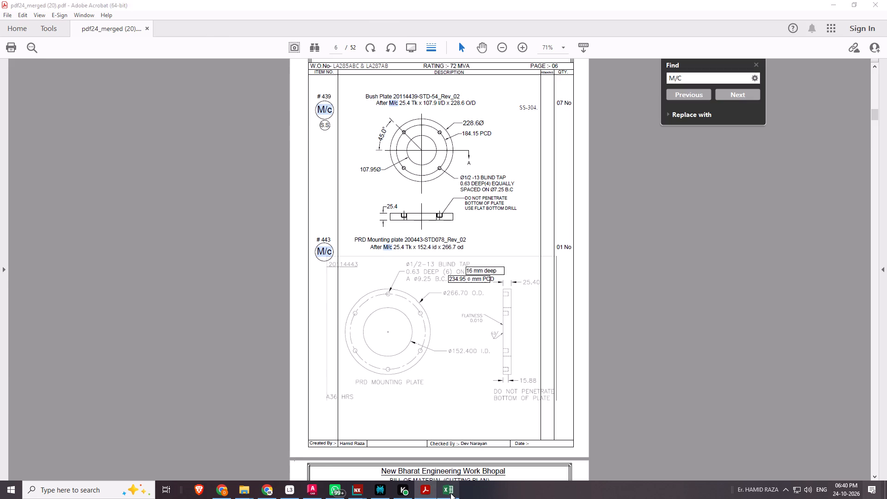
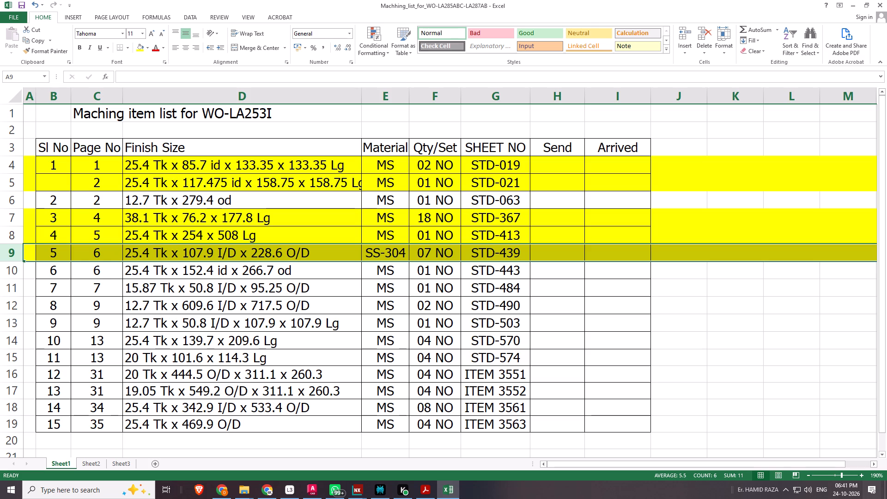
# Deselect the highlighted STD-439 row and save the machining list workbook.
pyautogui.click(760, 332)
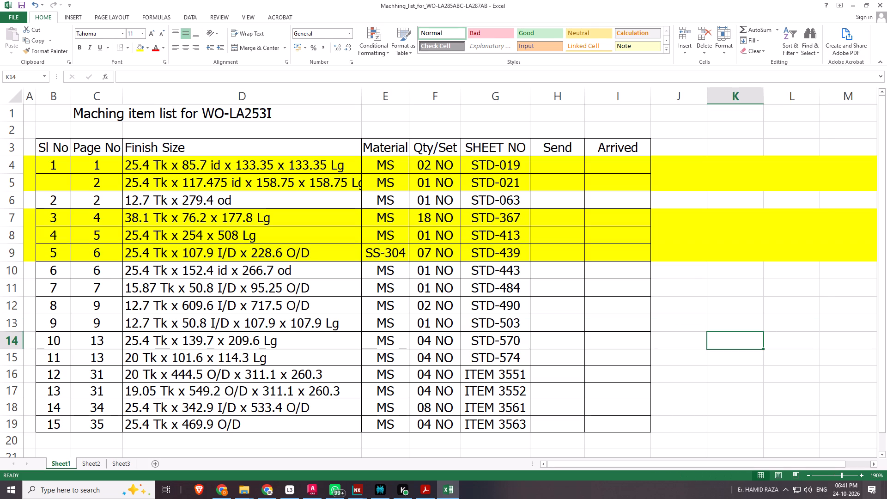
pyautogui.hotkey('ctrl', 's')
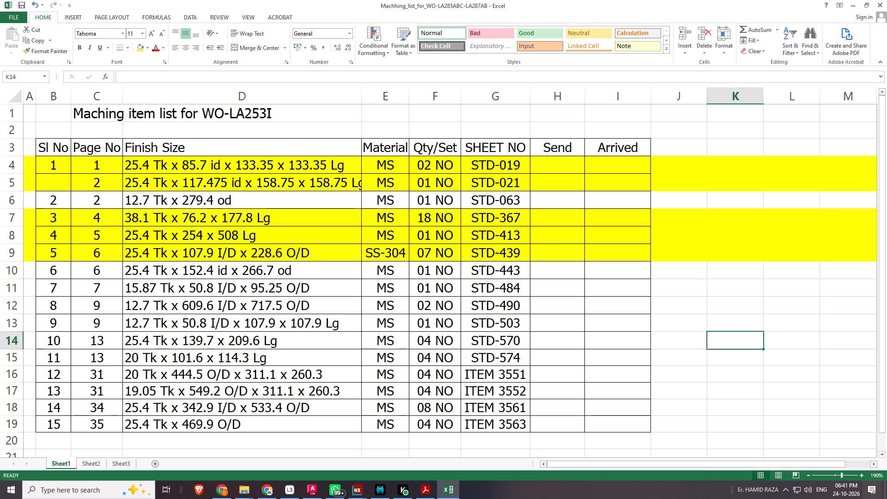